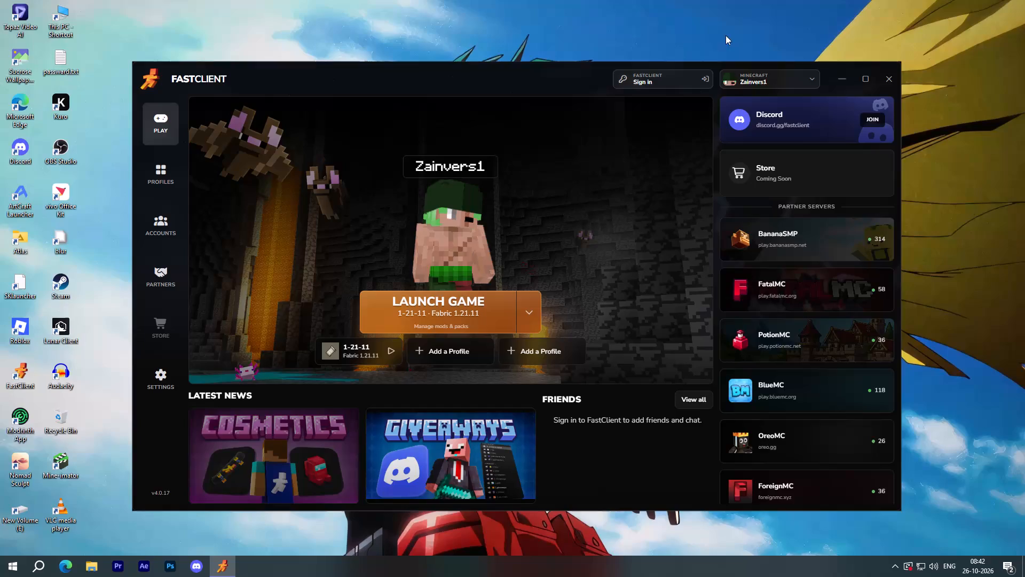
Close the FastClient launcher window.
{"action": "left_click", "coordinate": [895, 81]}
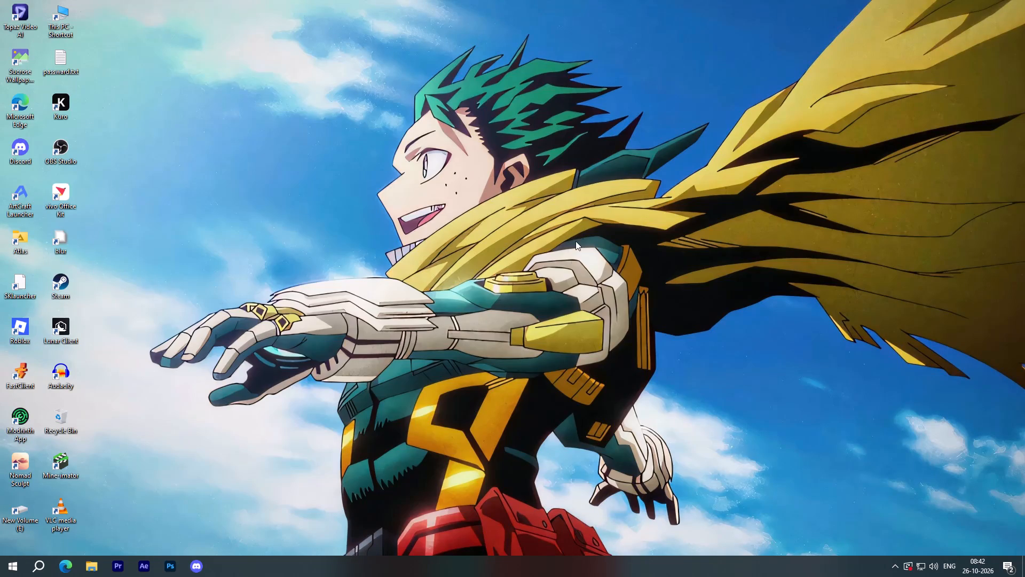
Open Microsoft Edge and activate the web search box on the new tab page.
{"action": "left_click", "coordinate": [68, 566]}
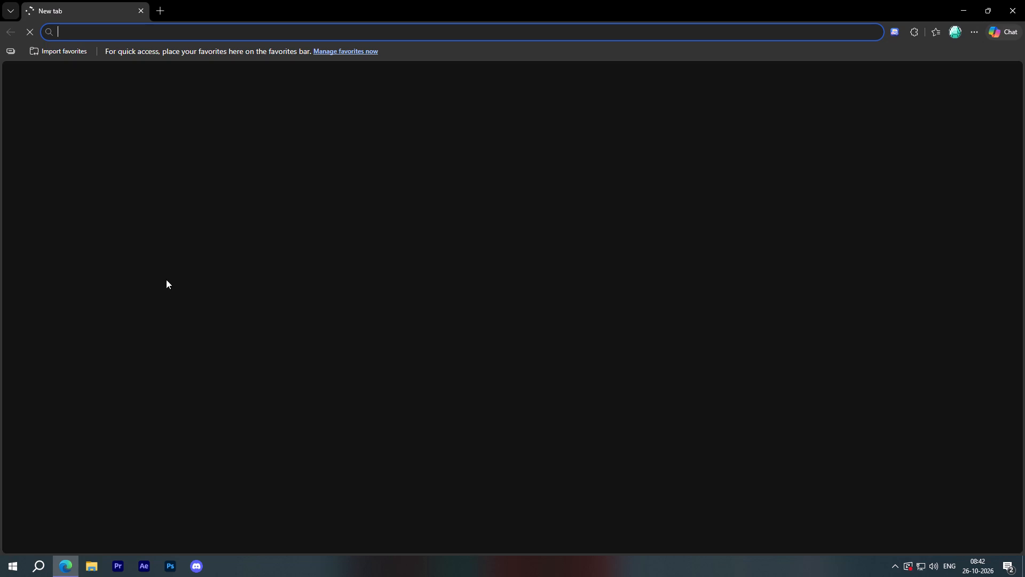
{"action": "left_click", "coordinate": [369, 111]}
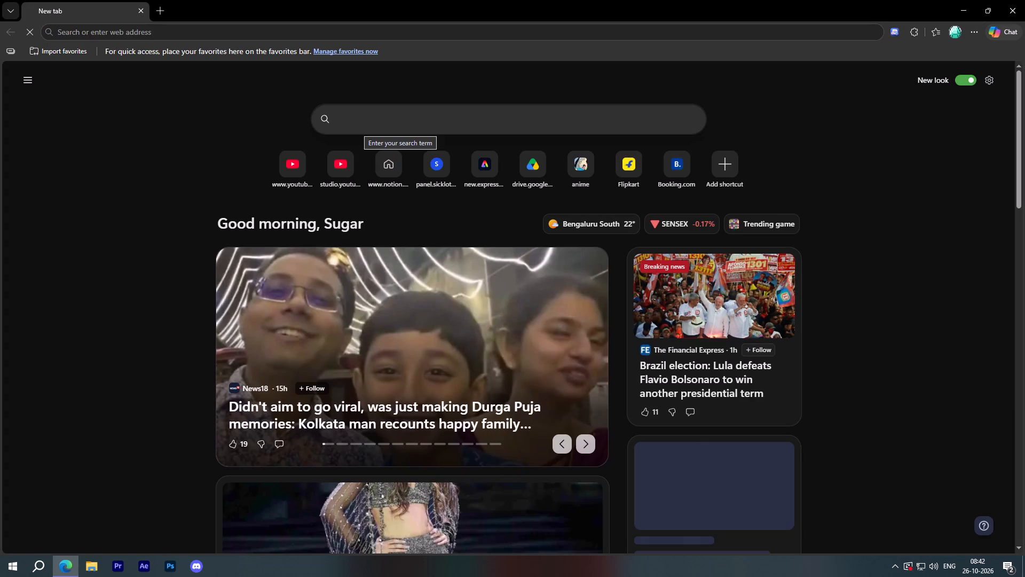
{"action": "left_click", "coordinate": [360, 115]}
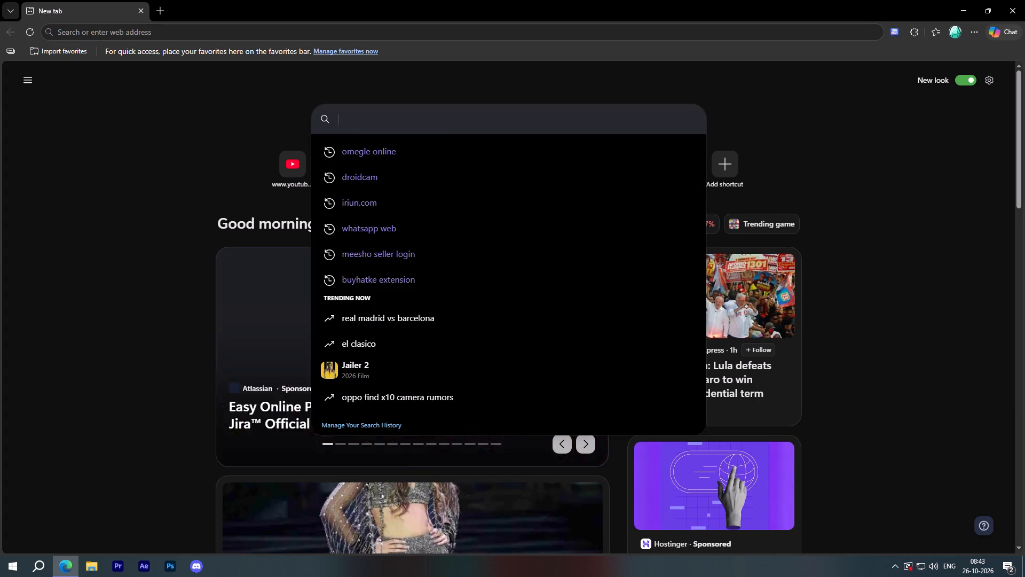
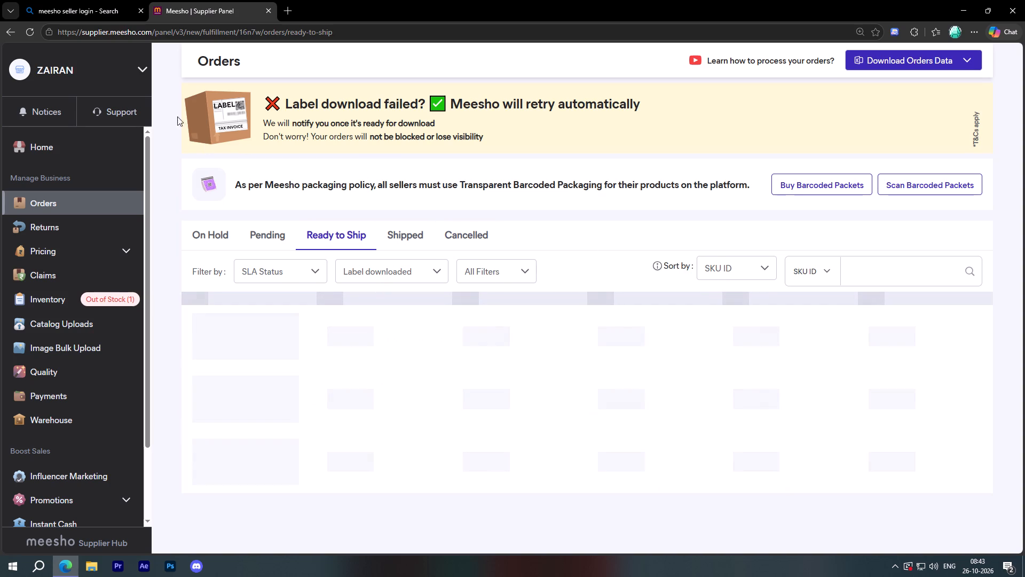
Reload the Ready to Ship orders page in the Meesho Supplier Panel.
{"action": "left_click", "coordinate": [29, 33]}
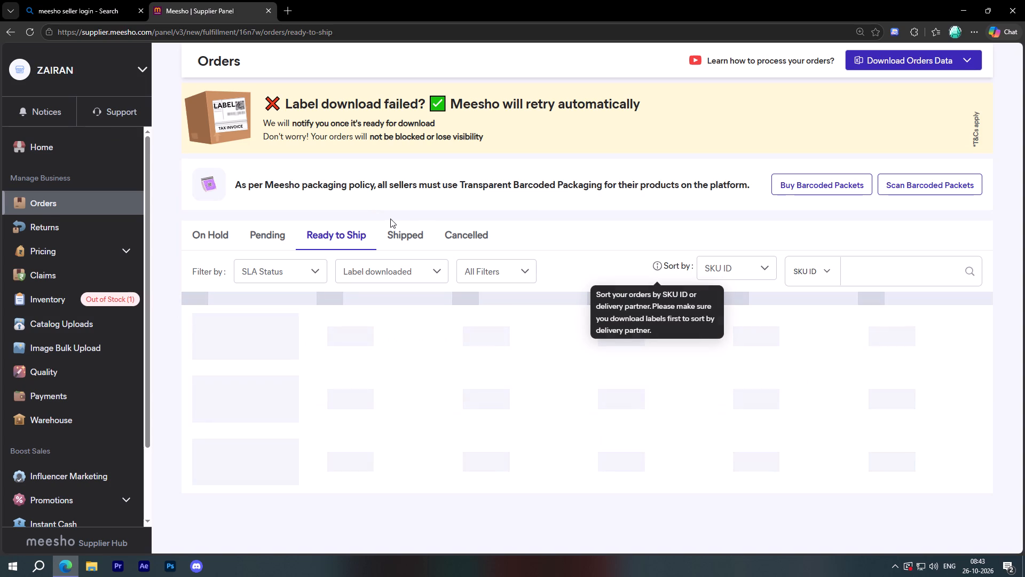
{"action": "scroll", "coordinate": [390, 219], "scroll_direction": "down", "scroll_amount": 4}
{"action": "scroll", "coordinate": [589, 222], "scroll_direction": "down", "scroll_amount": 3}
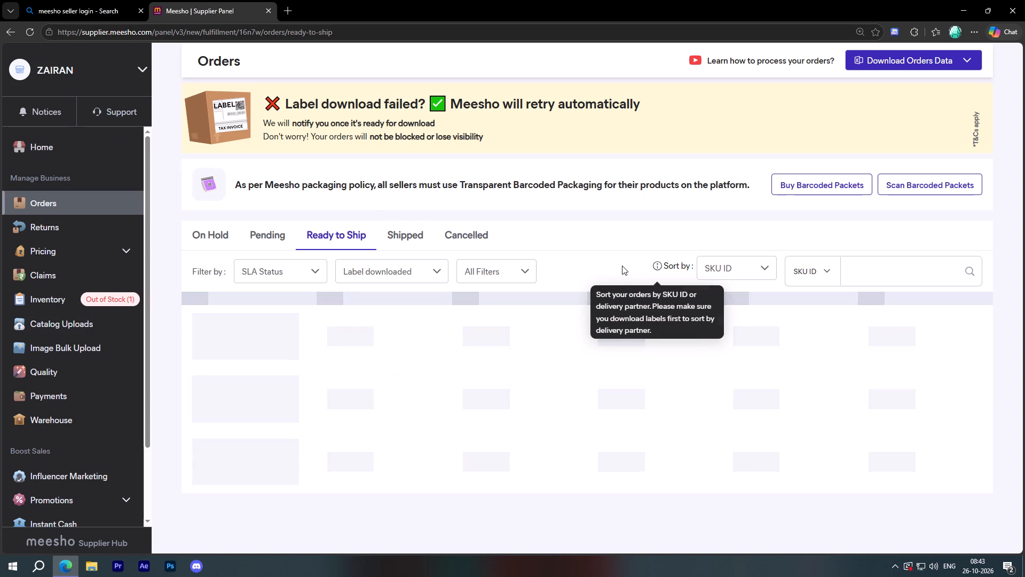
{"action": "left_click", "coordinate": [622, 266]}
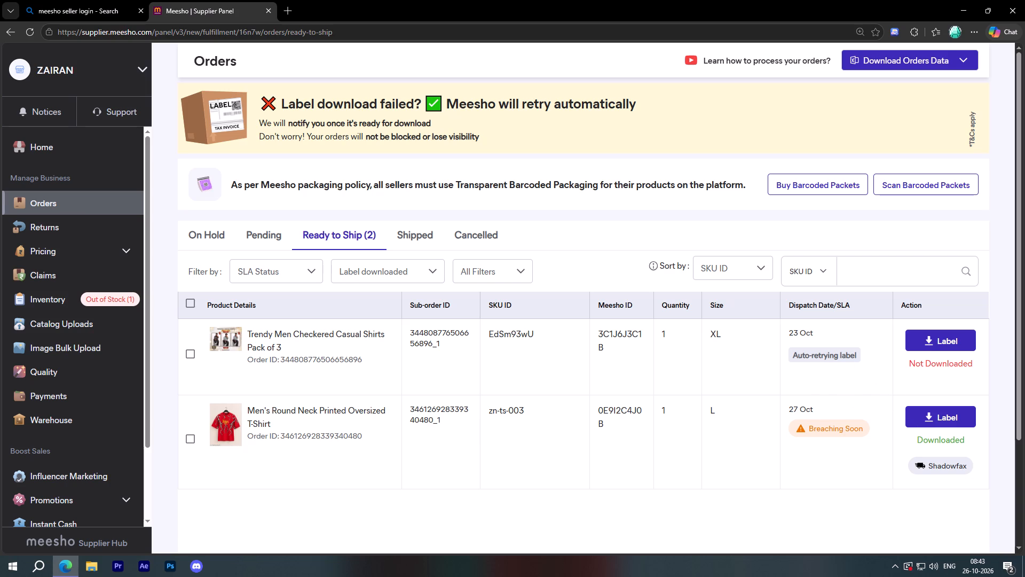
Download the label for the Men's Round Neck Printed Oversized T-Shirt order with the manifest included.
{"action": "left_click", "coordinate": [944, 421]}
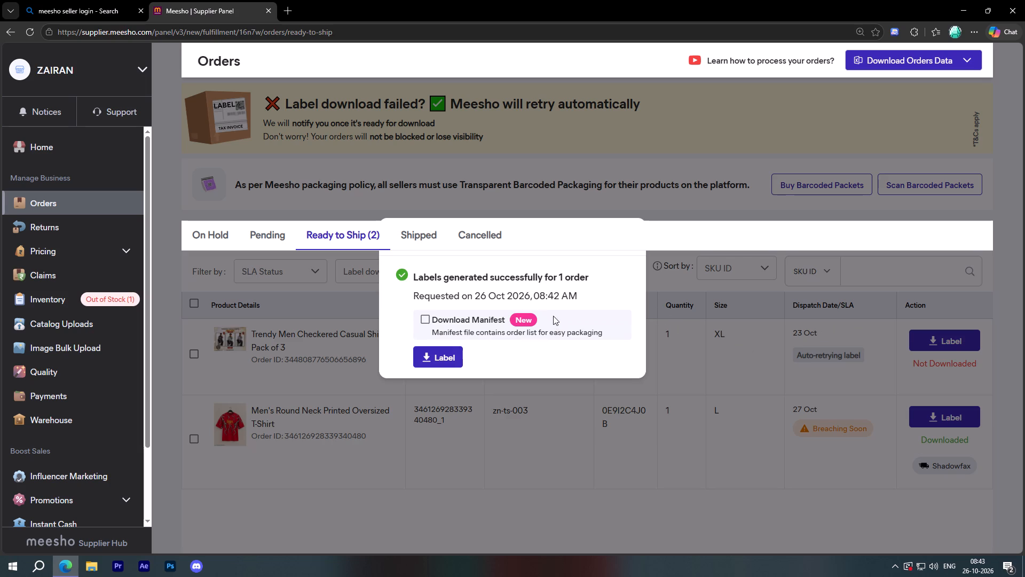
{"action": "left_click", "coordinate": [427, 318]}
{"action": "left_click", "coordinate": [443, 352]}
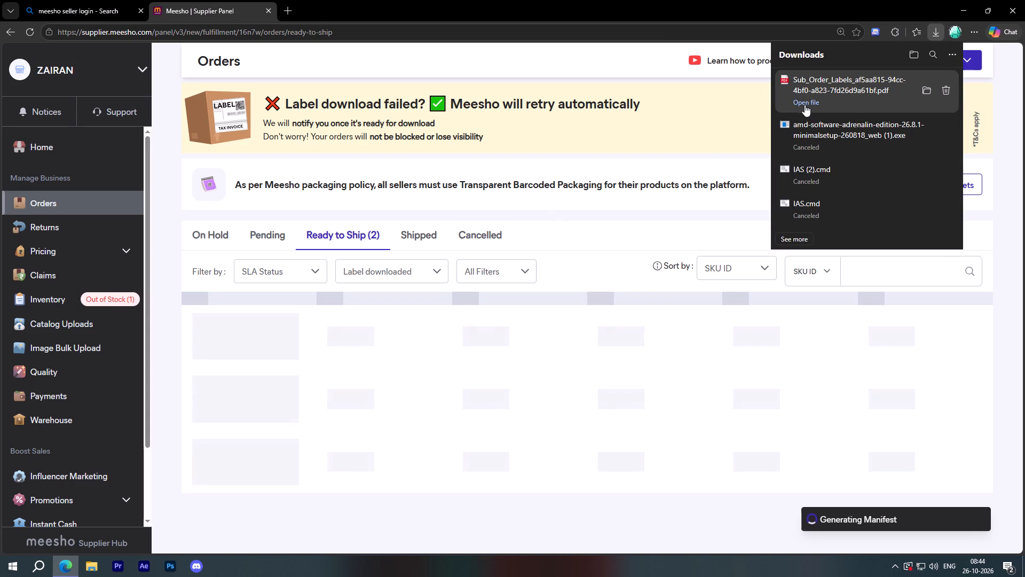
Open the downloaded sub-order label PDF and examine the shipping details, product size and invoice total.
{"action": "left_click", "coordinate": [816, 103]}
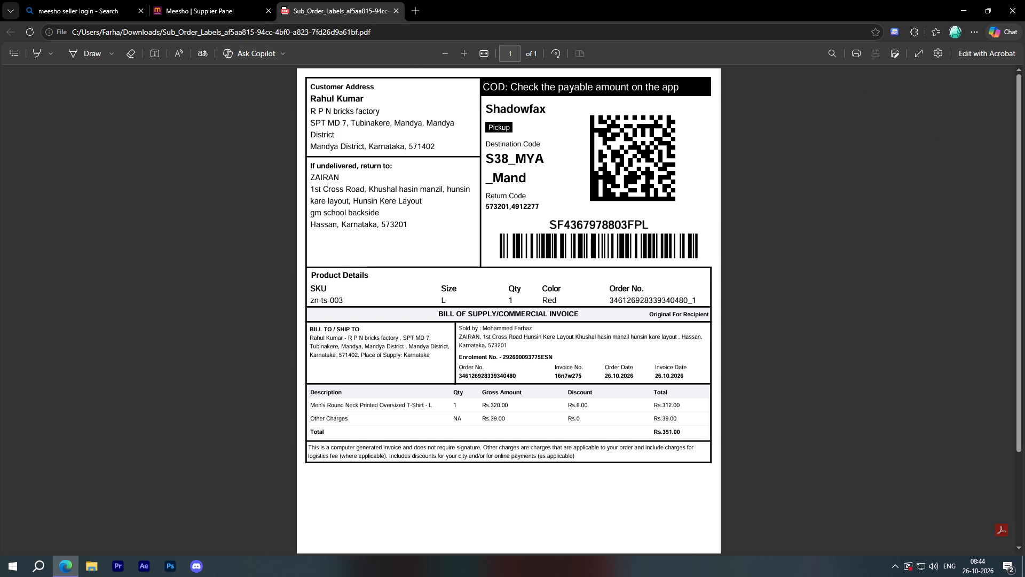
{"action": "scroll", "coordinate": [445, 103], "scroll_direction": "down", "scroll_amount": 5}
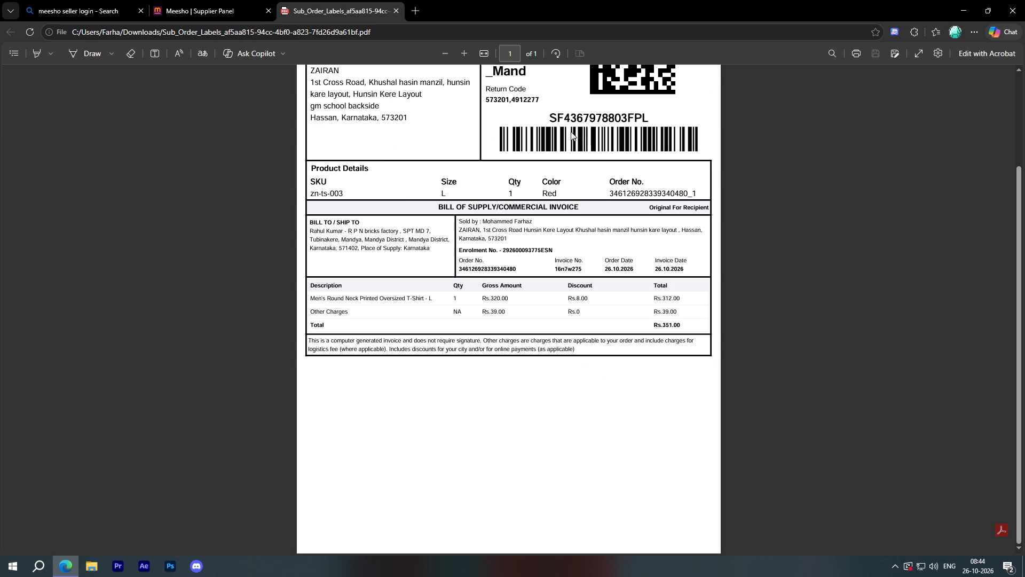
{"action": "scroll", "coordinate": [641, 169], "scroll_direction": "down", "scroll_amount": 3}
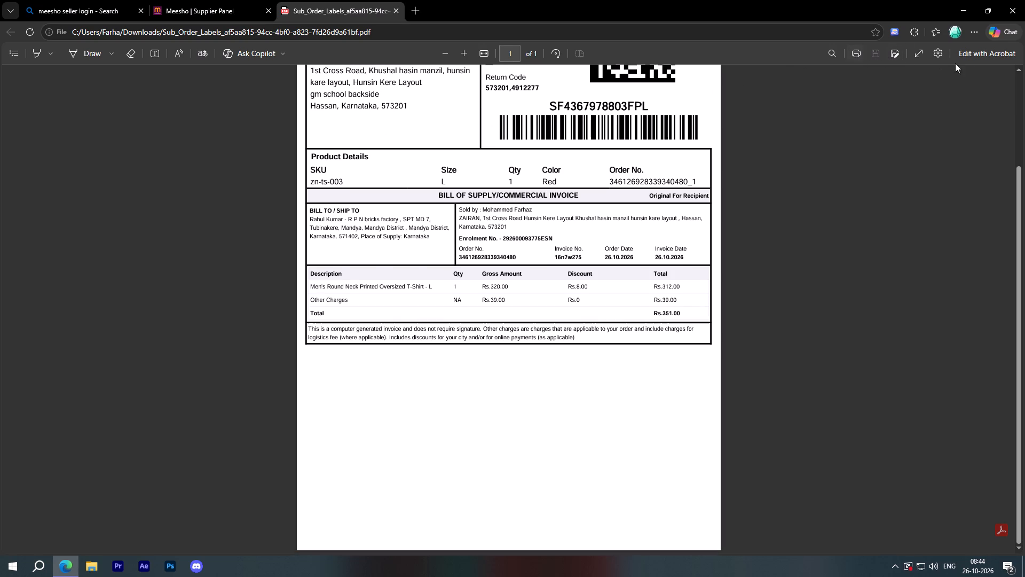
{"action": "scroll", "coordinate": [819, 208], "scroll_direction": "up", "scroll_amount": 3}
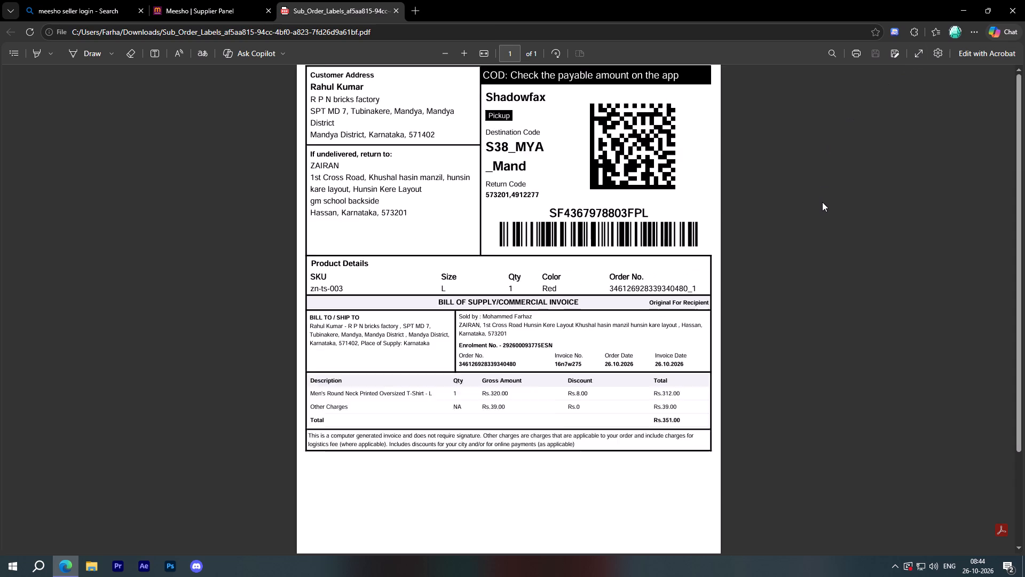
{"action": "scroll", "coordinate": [822, 202], "scroll_direction": "down", "scroll_amount": 6}
{"action": "scroll", "coordinate": [817, 178], "scroll_direction": "up", "scroll_amount": 5}
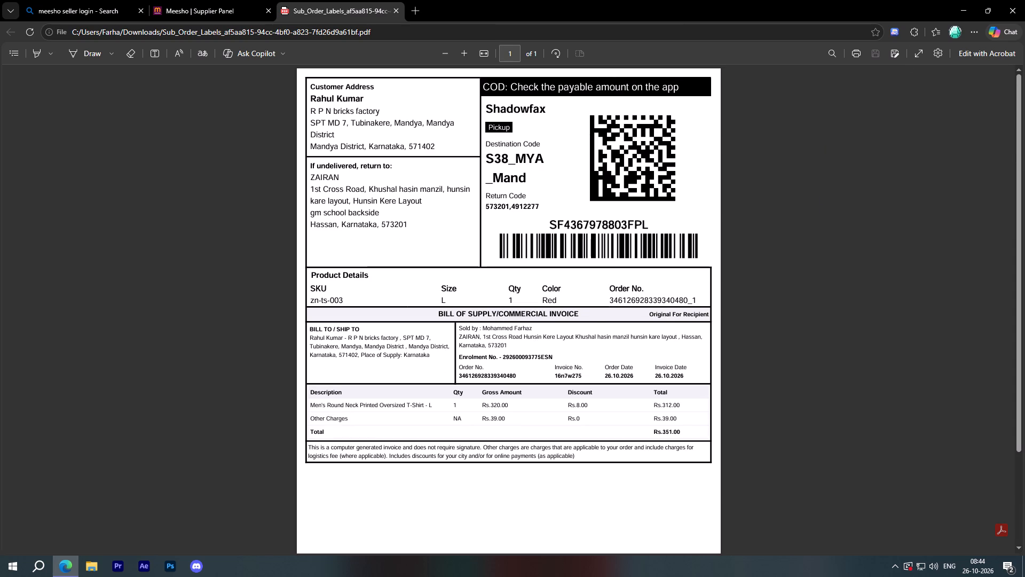
{"action": "scroll", "coordinate": [565, 301], "scroll_direction": "up", "scroll_amount": 7}
{"action": "left_click_drag", "start_coordinate": [430, 295], "coordinate": [464, 294]}
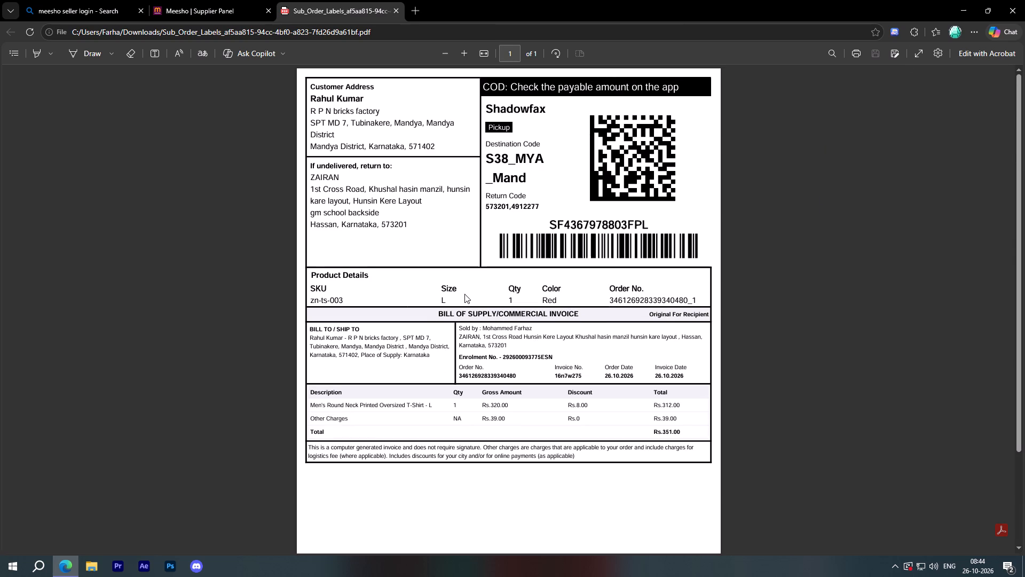
{"action": "left_click_drag", "start_coordinate": [464, 294], "coordinate": [453, 296]}
{"action": "left_click_drag", "start_coordinate": [446, 299], "coordinate": [451, 296]}
{"action": "left_click", "coordinate": [460, 292]}
{"action": "left_click_drag", "start_coordinate": [663, 432], "coordinate": [688, 432]}
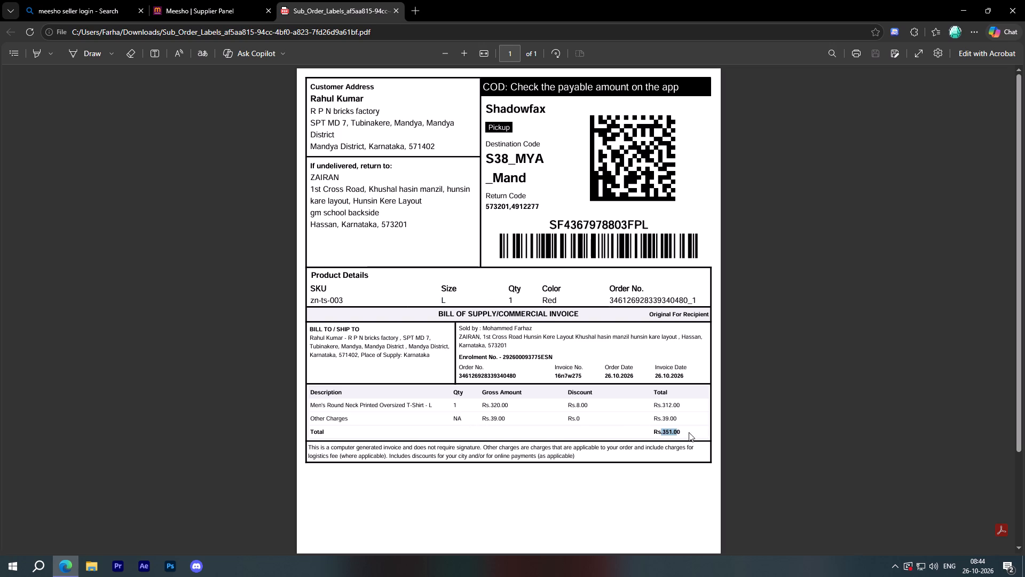
{"action": "left_click", "coordinate": [690, 431]}
Show the recent downloads and pick up the sub-order label PDF to transfer it out of the list.
{"action": "key", "text": "ctrl+j"}
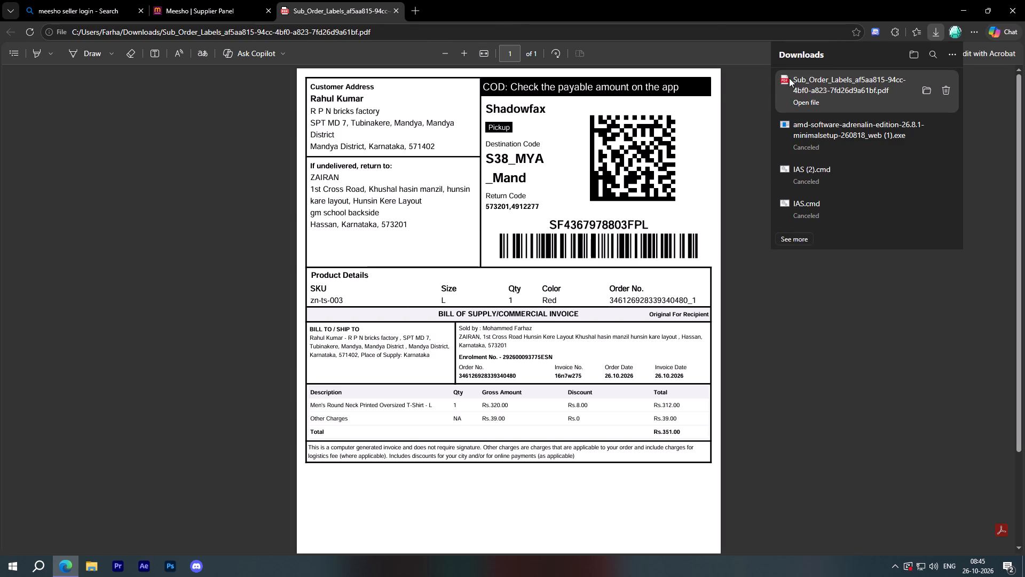
{"action": "left_click_drag", "start_coordinate": [790, 77], "coordinate": [810, 59]}
Open the downloaded sub-order label PDF from the recent downloads in a second tab.
{"action": "left_click_drag", "start_coordinate": [810, 59], "coordinate": [826, 82]}
{"action": "left_click", "coordinate": [553, 8]}
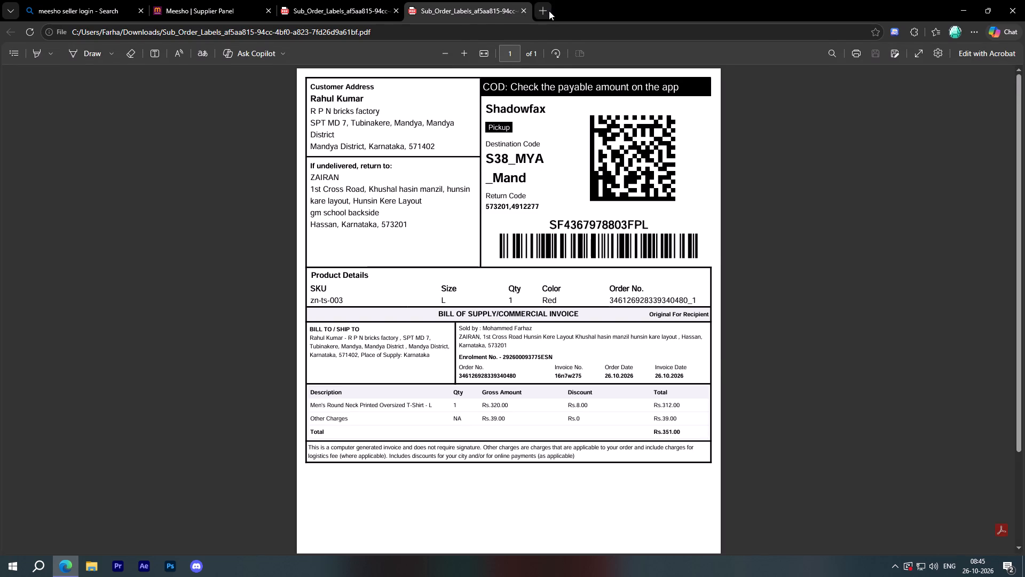
Open a new tab and start entering a web search beginning with "w".
{"action": "left_click", "coordinate": [549, 11]}
{"action": "left_click", "coordinate": [446, 119]}
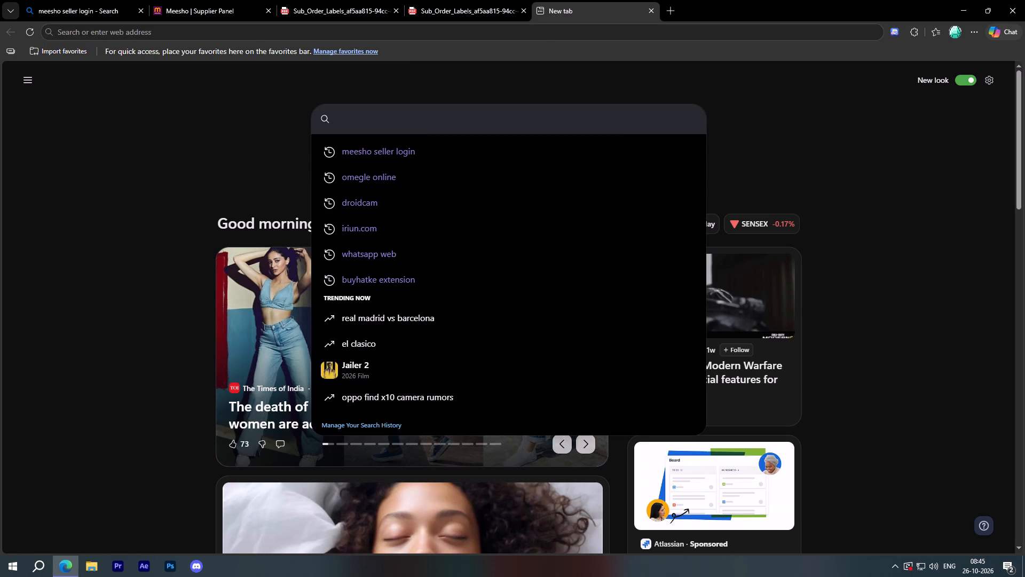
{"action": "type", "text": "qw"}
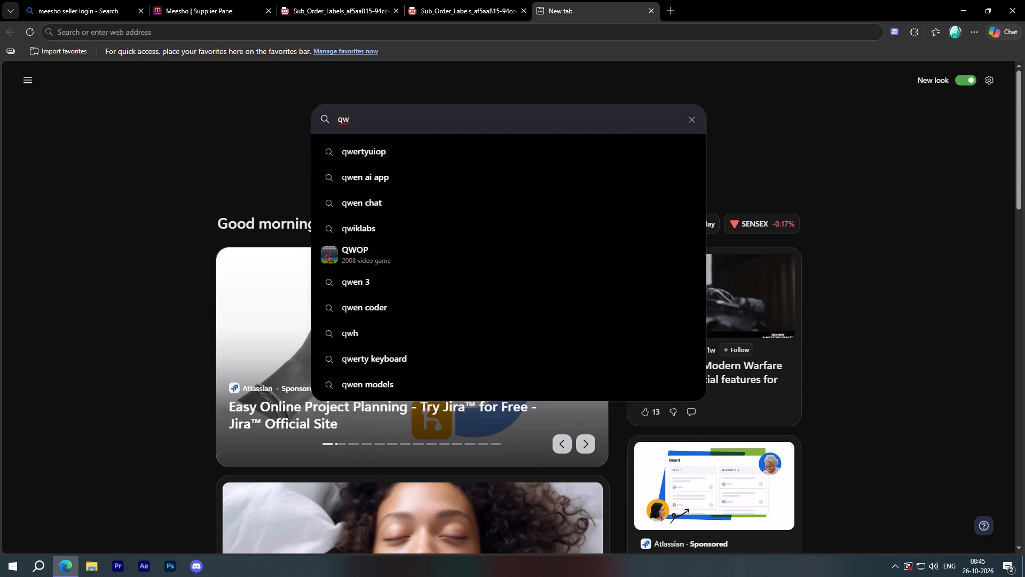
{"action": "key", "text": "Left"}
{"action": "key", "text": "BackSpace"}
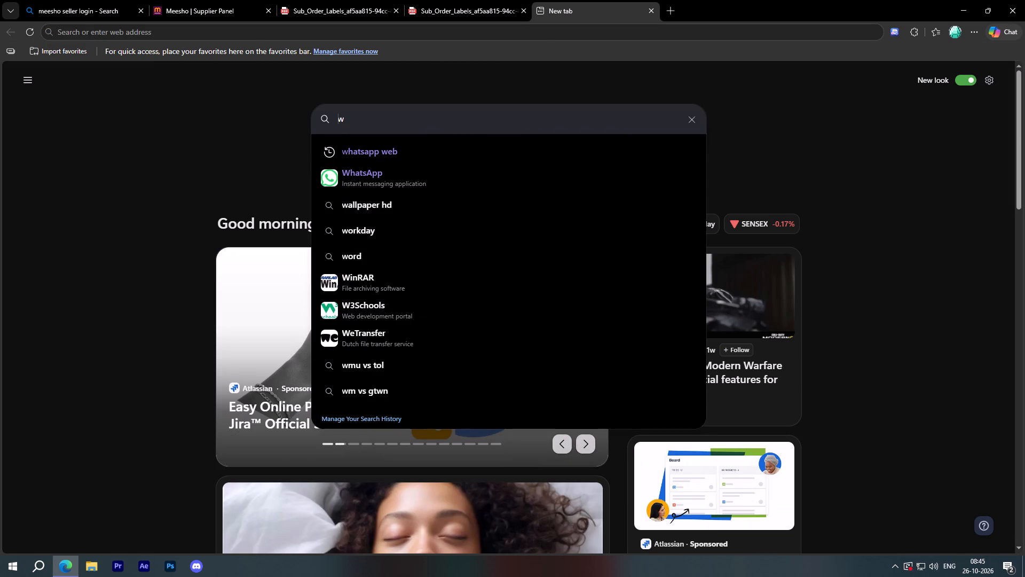
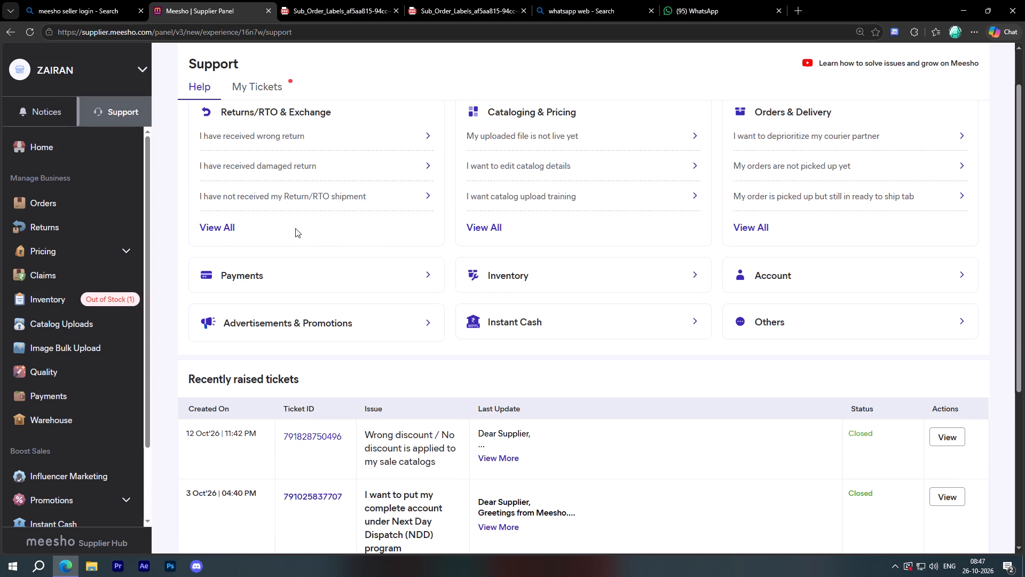
Open the "Label is not getting generated for my order(s)" topic from the full Orders & Delivery issue list.
{"action": "scroll", "coordinate": [295, 228], "scroll_direction": "up", "scroll_amount": 5}
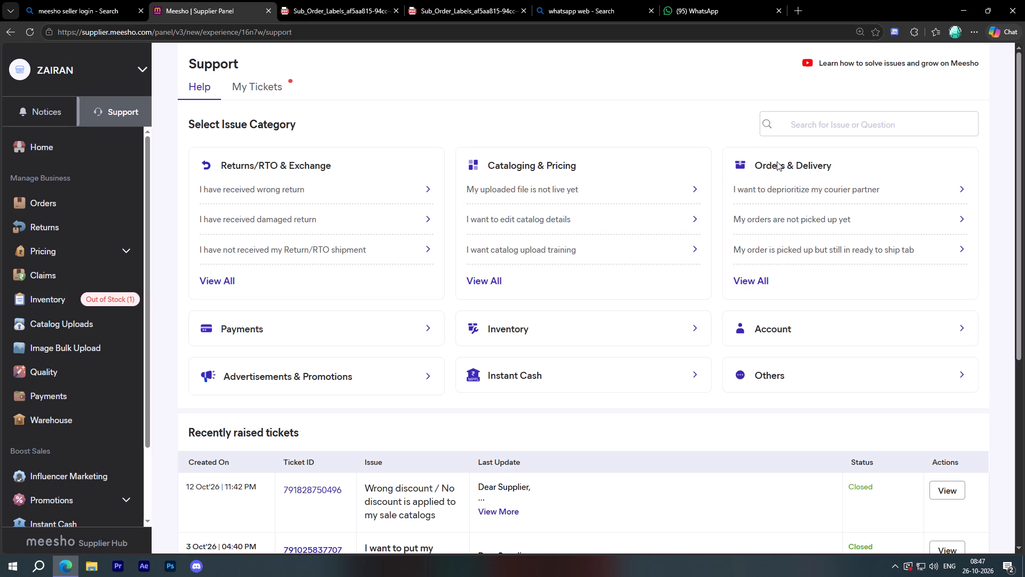
{"action": "left_click", "coordinate": [821, 284]}
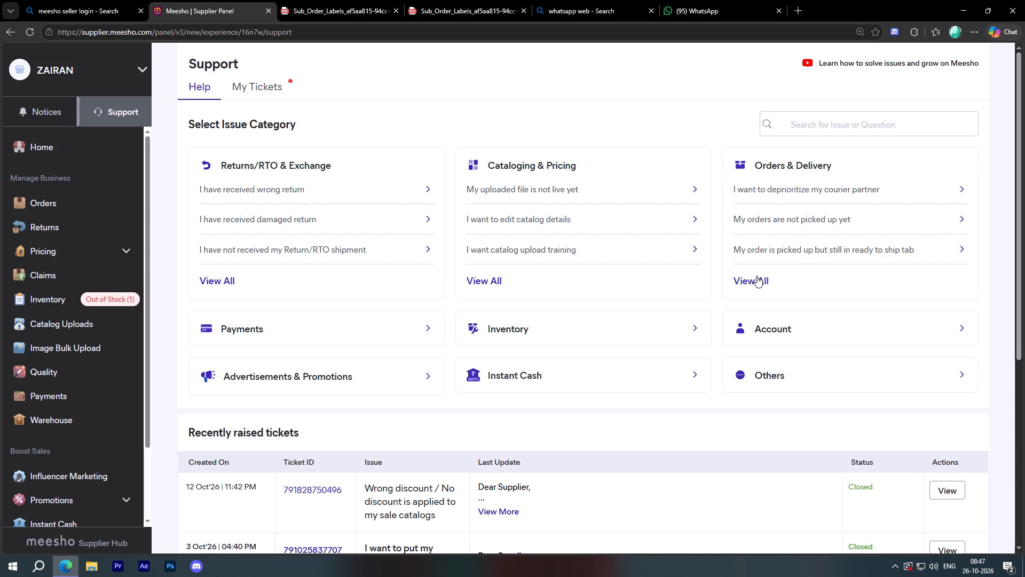
{"action": "left_click", "coordinate": [752, 280]}
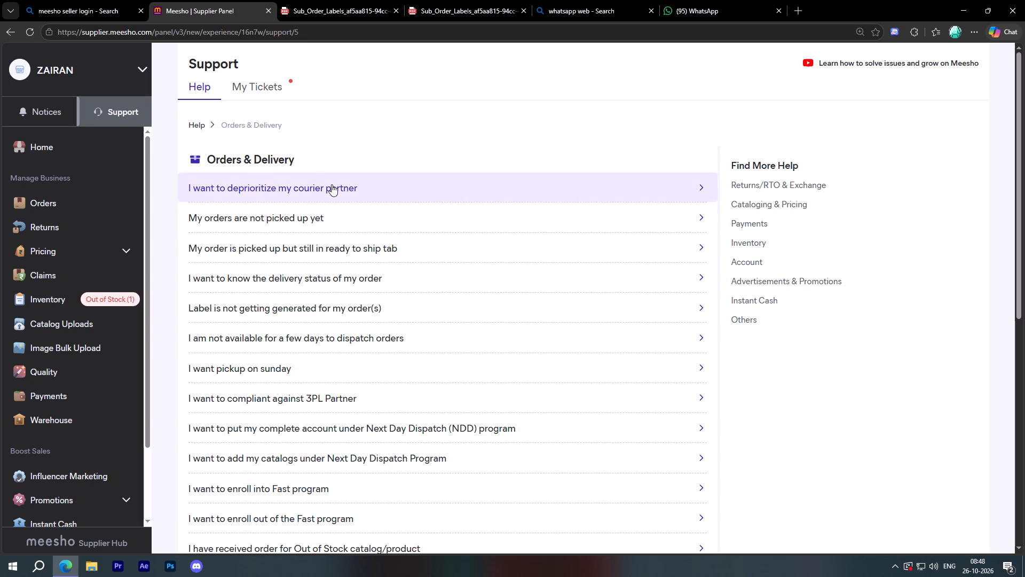
{"action": "scroll", "coordinate": [334, 217], "scroll_direction": "down", "scroll_amount": 3}
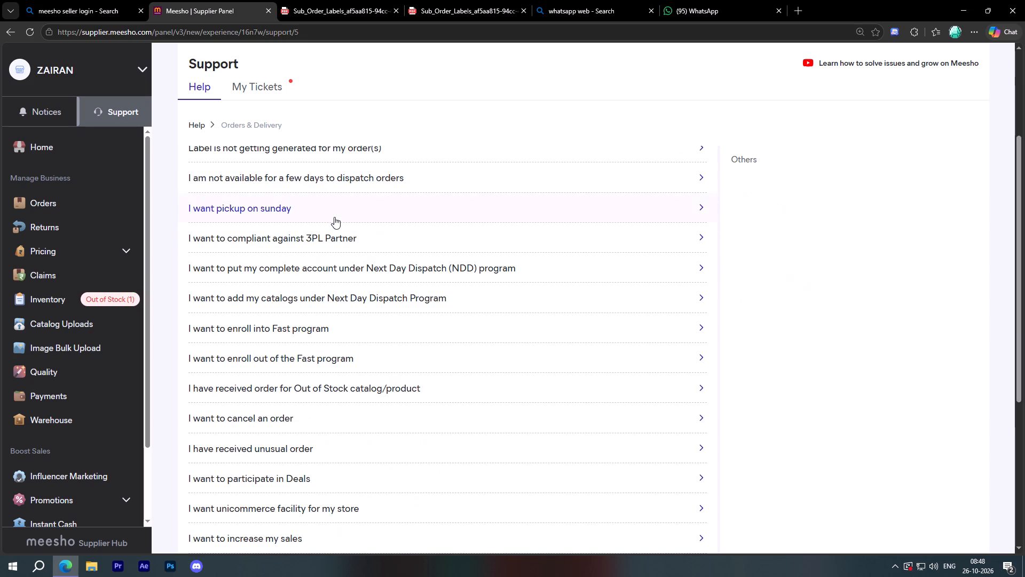
{"action": "scroll", "coordinate": [376, 231], "scroll_direction": "down", "scroll_amount": 3}
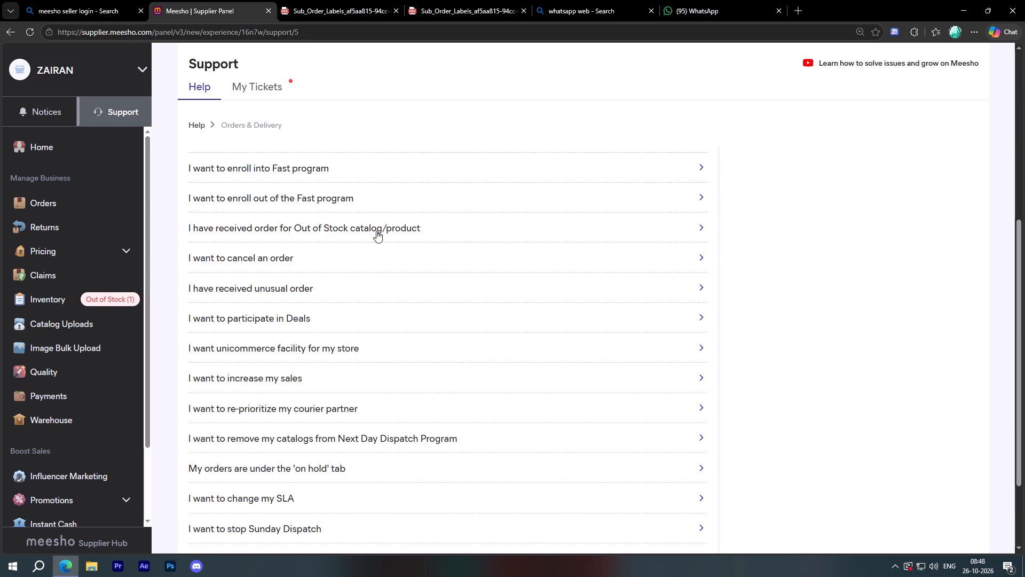
{"action": "scroll", "coordinate": [381, 262], "scroll_direction": "down", "scroll_amount": 5}
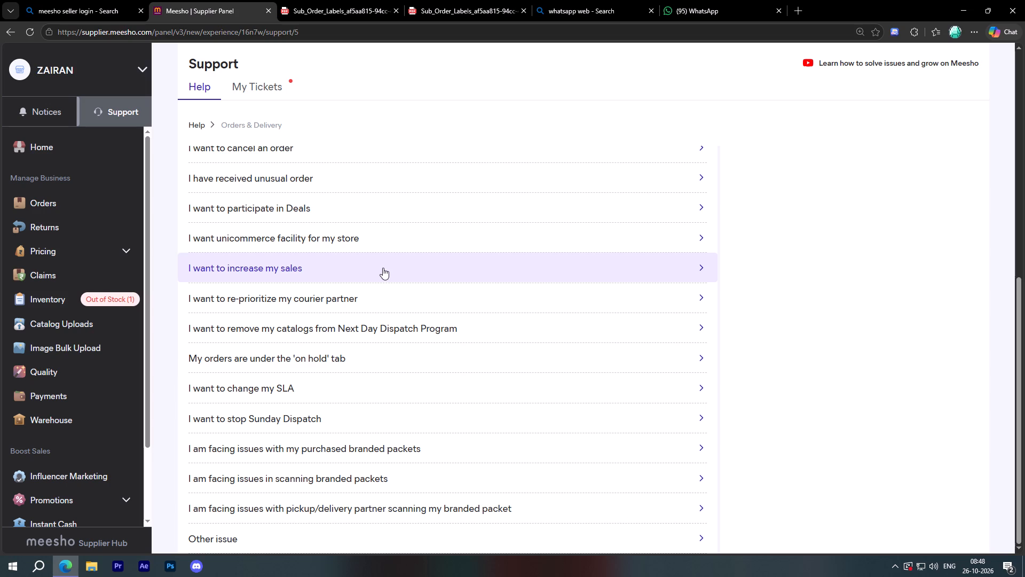
{"action": "scroll", "coordinate": [383, 268], "scroll_direction": "down", "scroll_amount": 4}
{"action": "scroll", "coordinate": [409, 354], "scroll_direction": "up", "scroll_amount": 4}
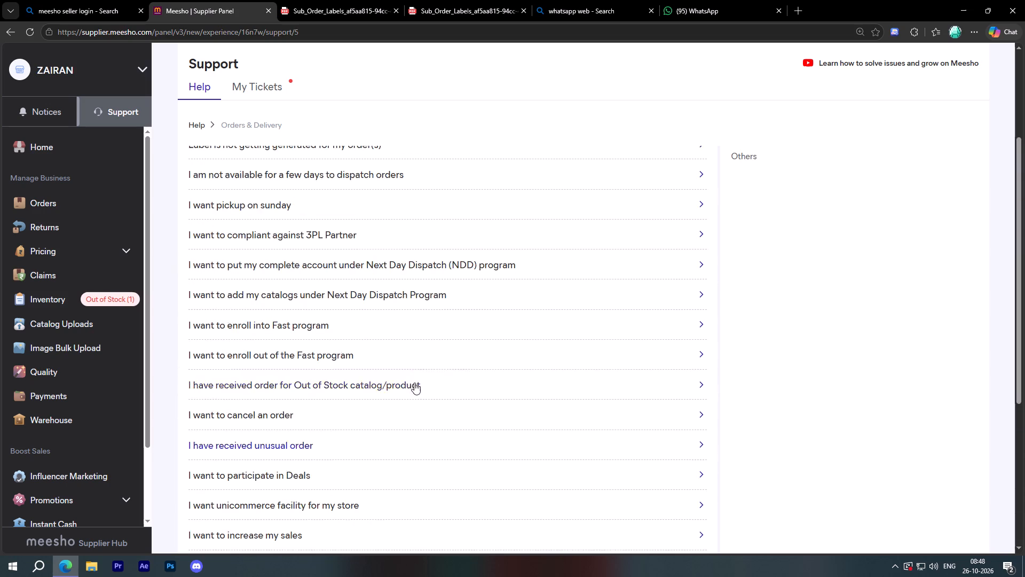
{"action": "scroll", "coordinate": [414, 383], "scroll_direction": "up", "scroll_amount": 17}
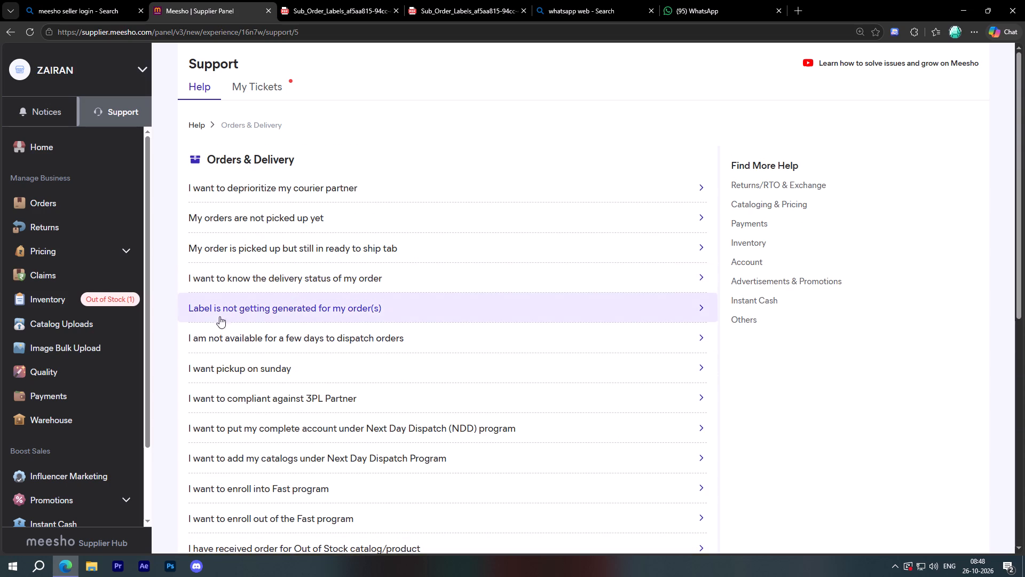
{"action": "left_click", "coordinate": [359, 310]}
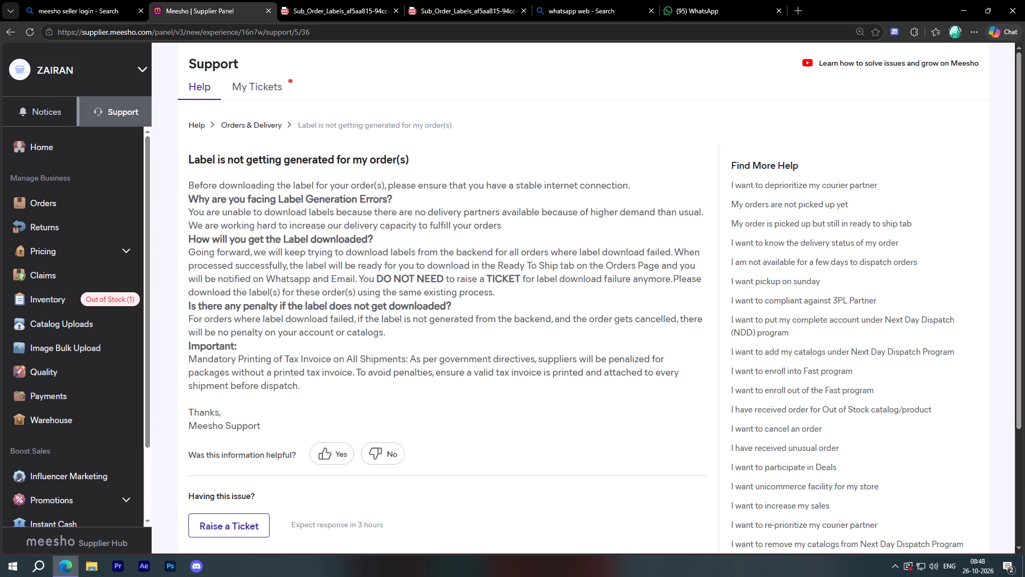
Read through the label generation help article and start raising a support ticket for that issue.
{"action": "scroll", "coordinate": [400, 199], "scroll_direction": "down", "scroll_amount": 3}
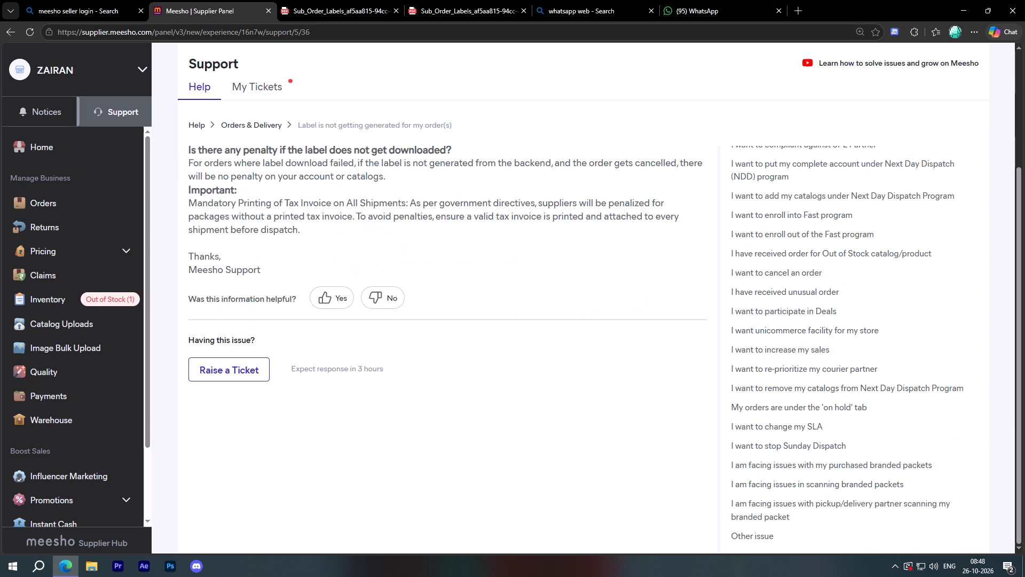
{"action": "scroll", "coordinate": [396, 202], "scroll_direction": "down", "scroll_amount": 5}
{"action": "scroll", "coordinate": [352, 344], "scroll_direction": "up", "scroll_amount": 2}
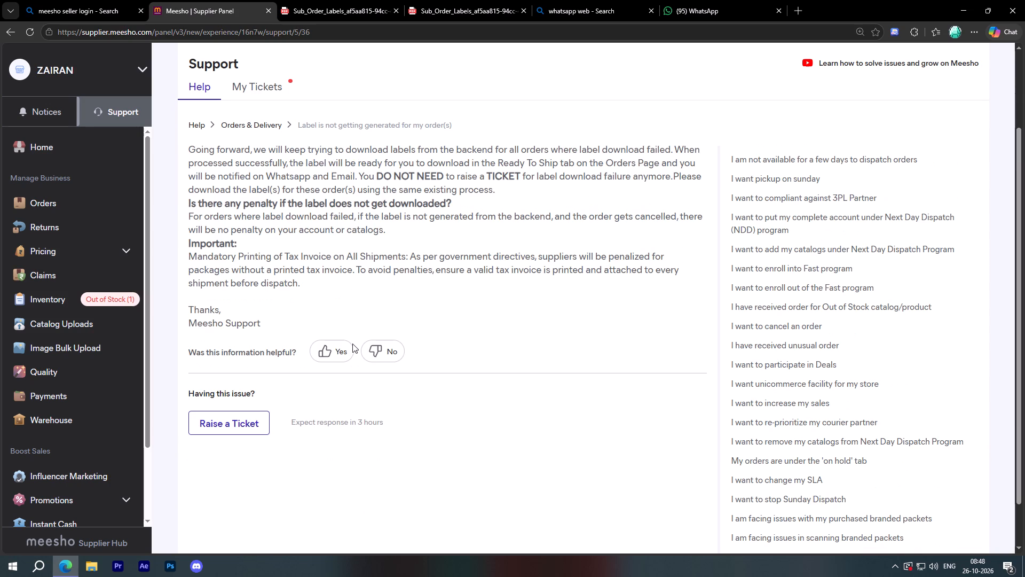
{"action": "scroll", "coordinate": [352, 344], "scroll_direction": "up", "scroll_amount": 6}
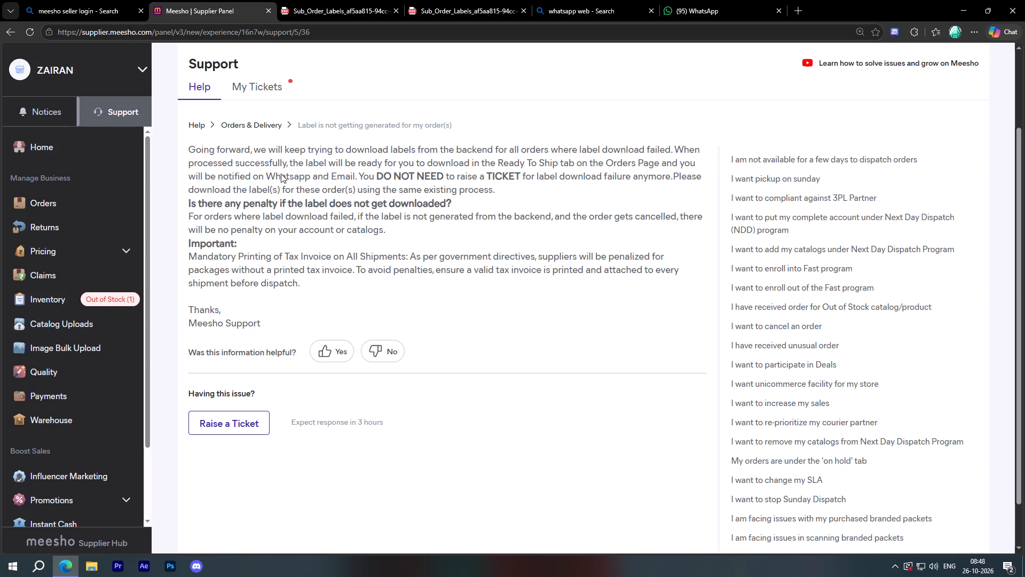
{"action": "scroll", "coordinate": [379, 215], "scroll_direction": "down", "scroll_amount": 7}
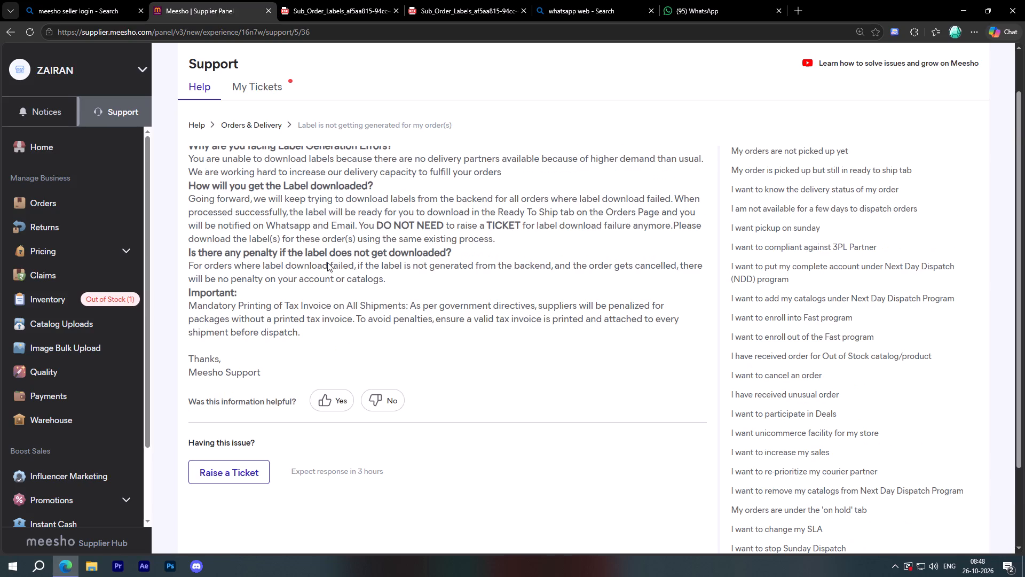
{"action": "left_click", "coordinate": [254, 371]}
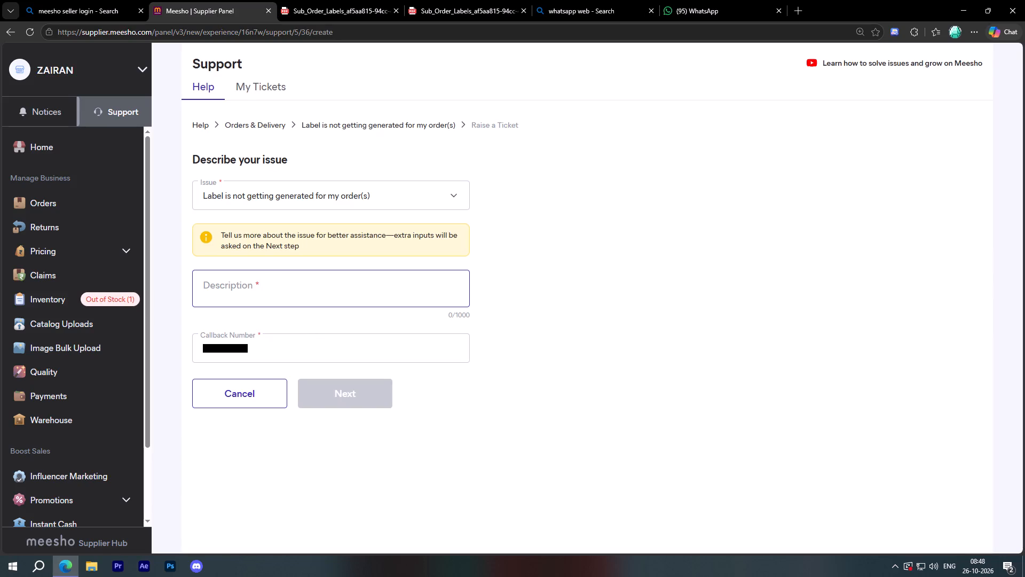
Enter "label is not downloding" as the ticket's issue description.
{"action": "left_click", "coordinate": [223, 292]}
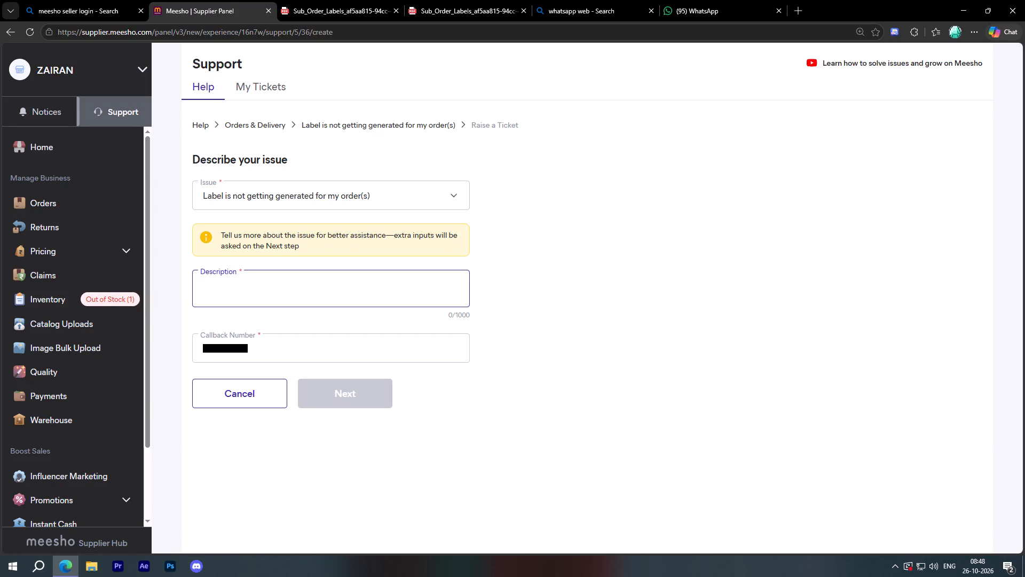
{"action": "key", "text": "l"}
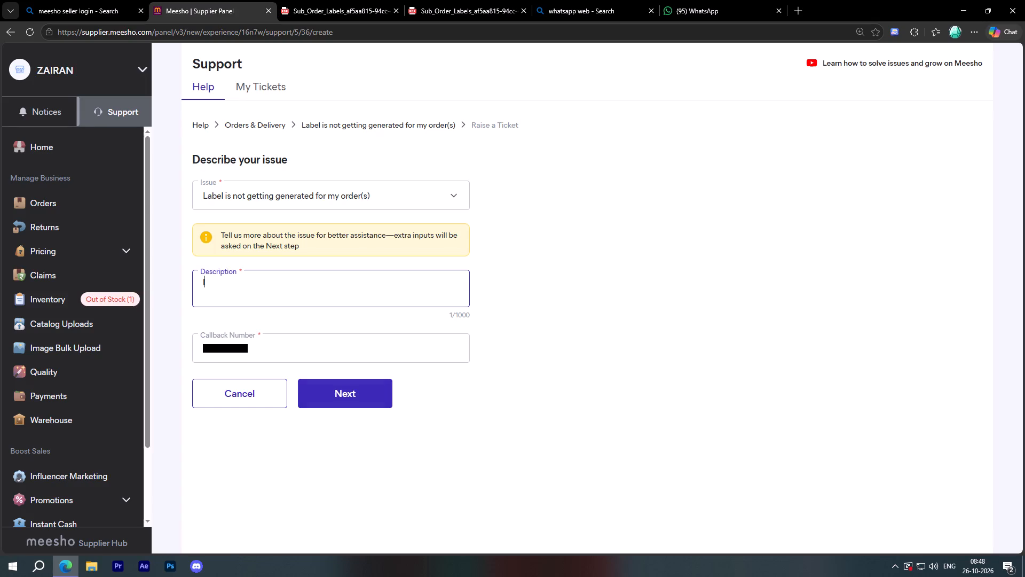
{"action": "key", "text": "a"}
{"action": "key", "text": "b"}
{"action": "key", "text": "e"}
{"action": "key", "text": "l"}
{"action": "key", "text": "space"}
{"action": "type", "text": "is not"}
{"action": "key", "text": "space"}
{"action": "key", "text": "d"}
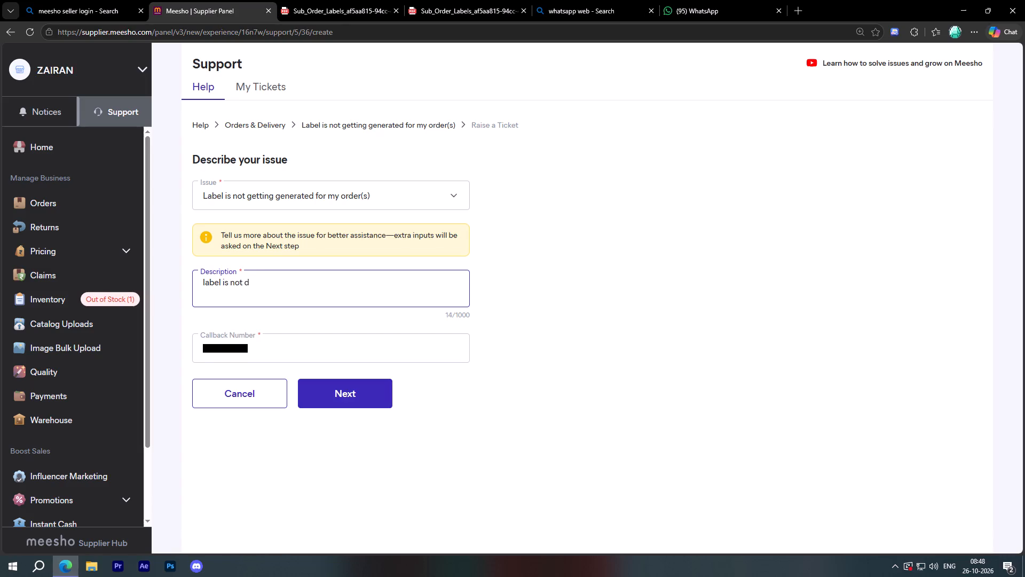
{"action": "key", "text": "o"}
{"action": "type", "text": "wing"}
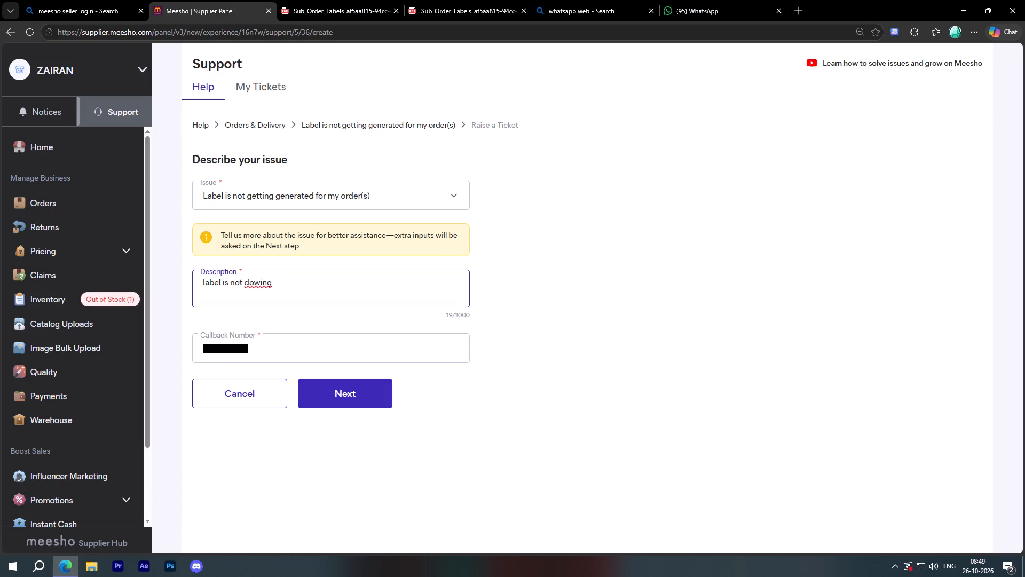
{"action": "key", "text": "BackSpace"}
{"action": "key", "text": "BackSpace"}
{"action": "key", "text": "BackSpace"}
{"action": "key", "text": "BackSpace"}
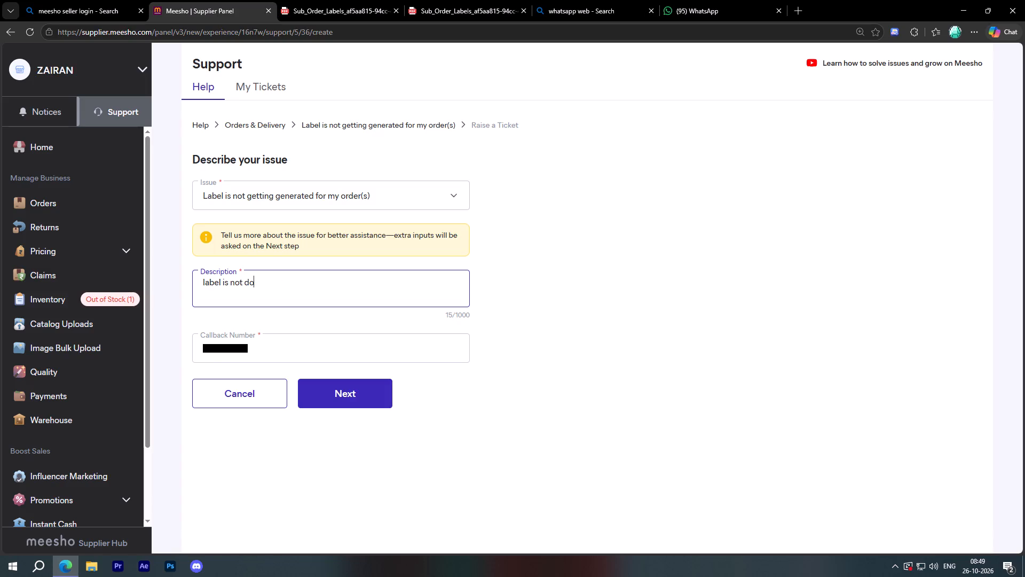
{"action": "key", "text": "w"}
{"action": "type", "text": "nlo"}
{"action": "left_click", "coordinate": [295, 285]}
{"action": "key", "text": "space"}
{"action": "key", "text": "BackSpace"}
{"action": "type", "text": "din"}
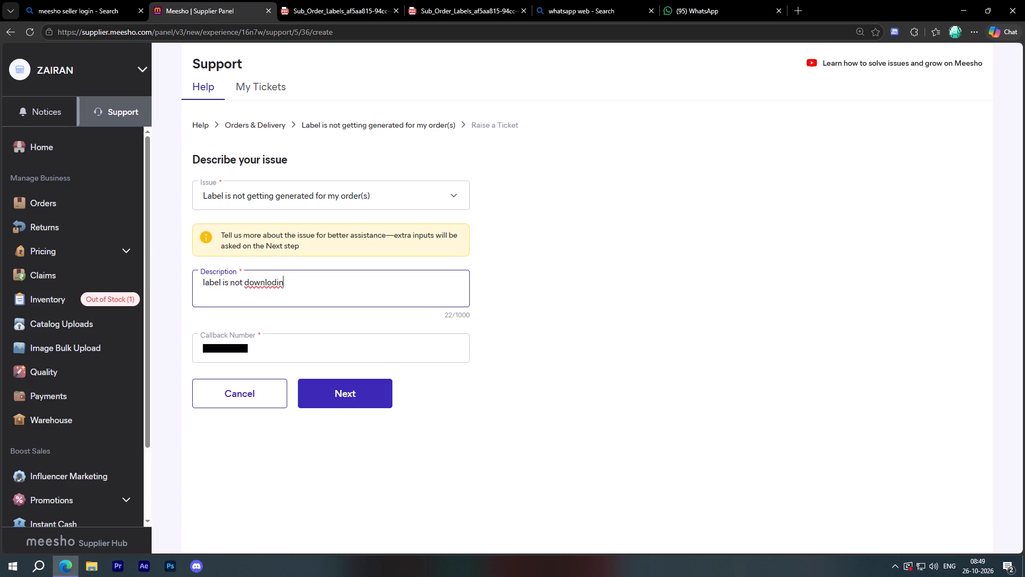
{"action": "key", "text": "g"}
{"action": "key", "text": "space"}
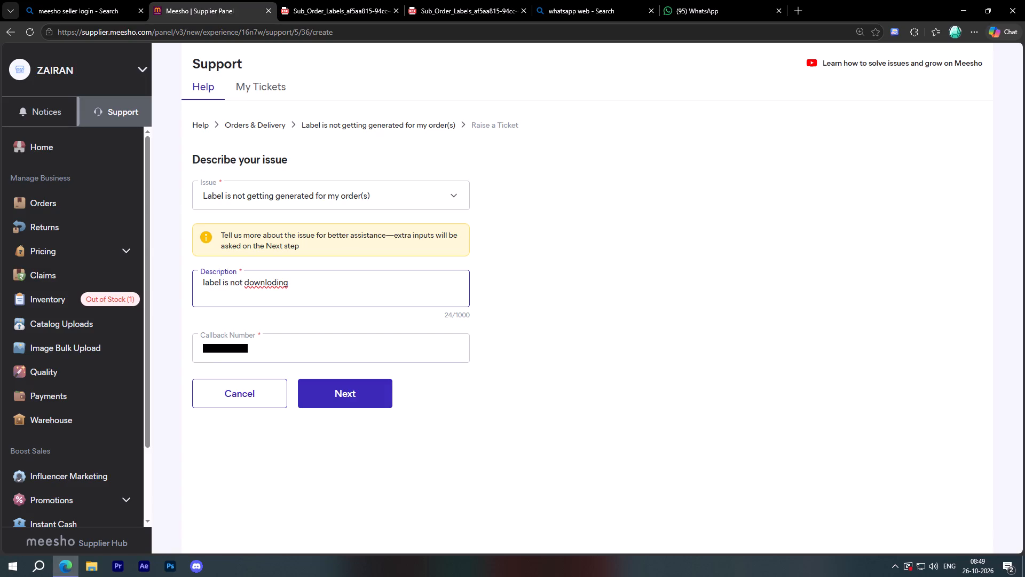
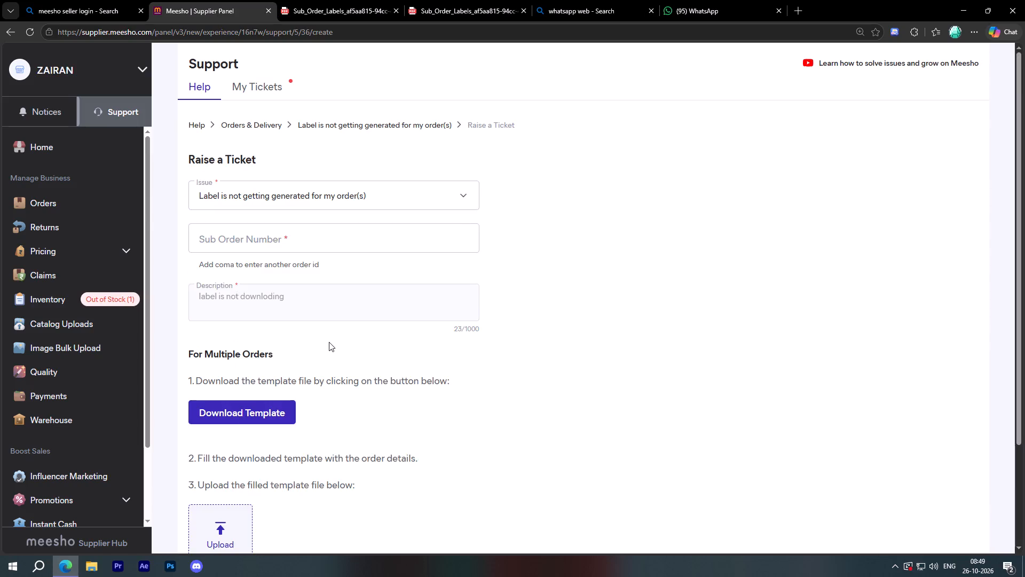
Review the Raise a Ticket form from the issue and sub order number fields through the template upload section to the callback number.
{"action": "scroll", "coordinate": [329, 342], "scroll_direction": "down", "scroll_amount": 11}
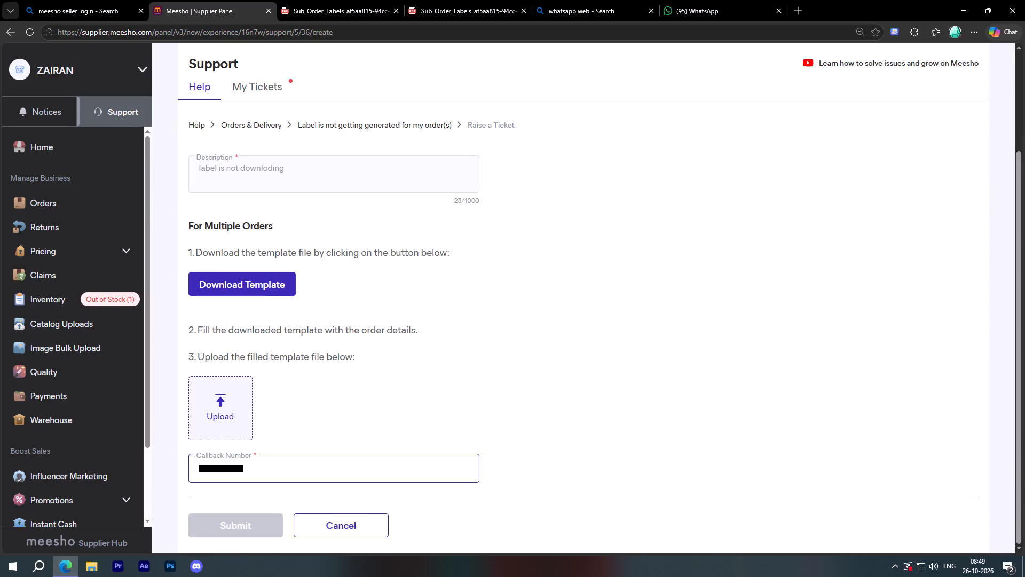
{"action": "scroll", "coordinate": [327, 418], "scroll_direction": "up", "scroll_amount": 3}
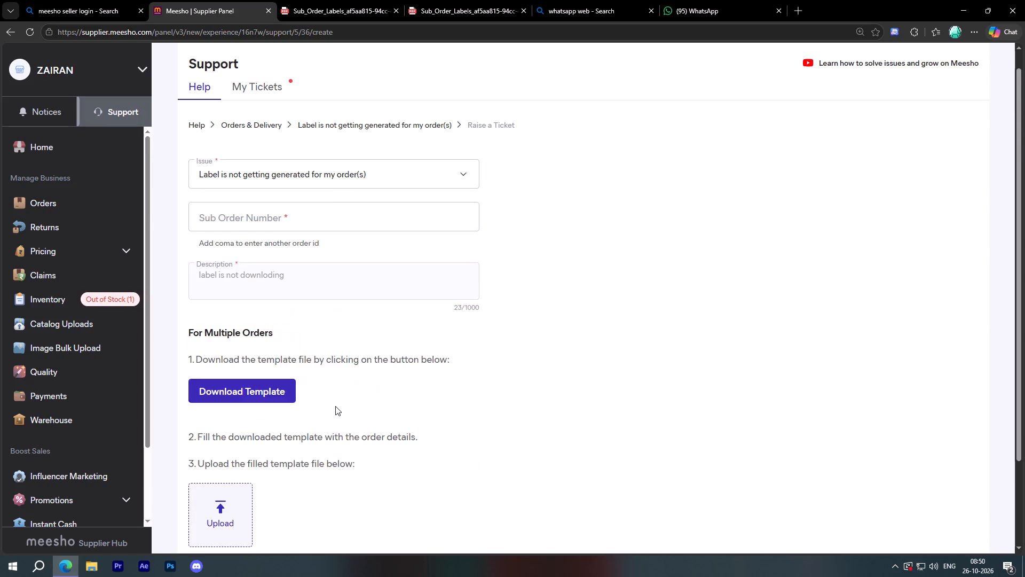
{"action": "scroll", "coordinate": [335, 406], "scroll_direction": "up", "scroll_amount": 3}
{"action": "scroll", "coordinate": [335, 403], "scroll_direction": "down", "scroll_amount": 5}
{"action": "scroll", "coordinate": [335, 403], "scroll_direction": "up", "scroll_amount": 1}
{"action": "scroll", "coordinate": [335, 403], "scroll_direction": "down", "scroll_amount": 6}
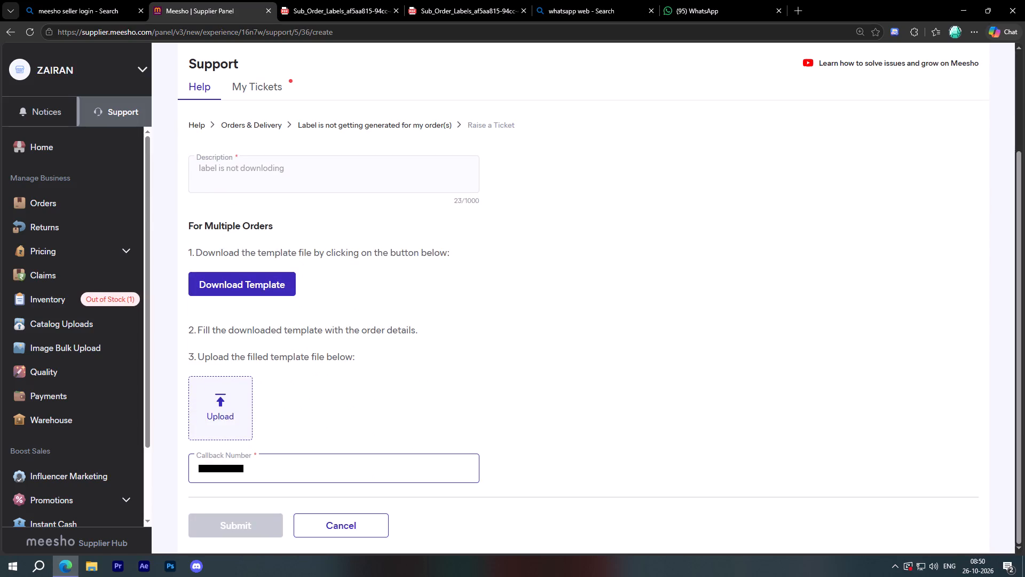
{"action": "left_click_drag", "start_coordinate": [254, 462], "coordinate": [205, 470]}
{"action": "left_click", "coordinate": [272, 467]}
{"action": "left_click_drag", "start_coordinate": [265, 470], "coordinate": [263, 470]}
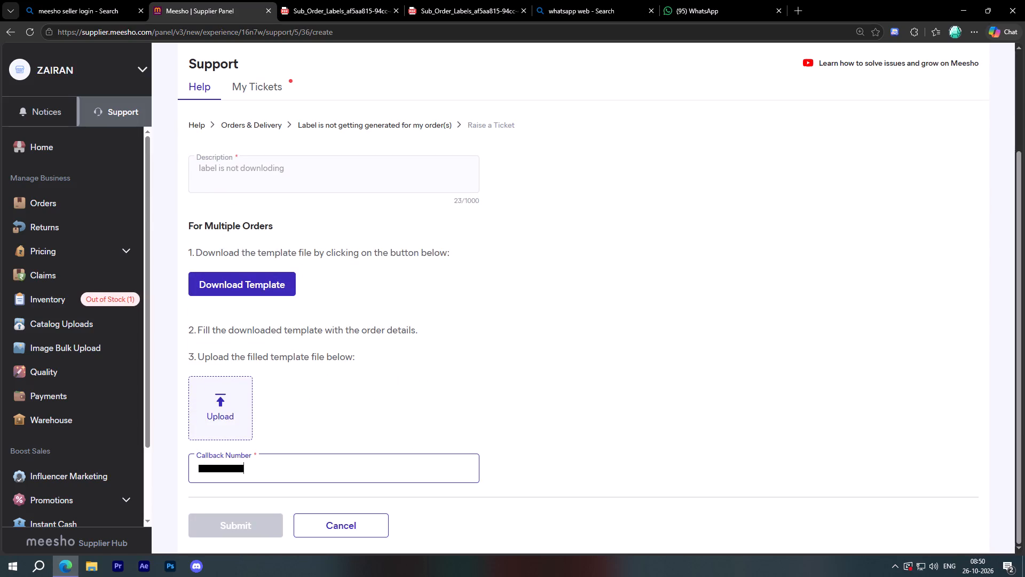
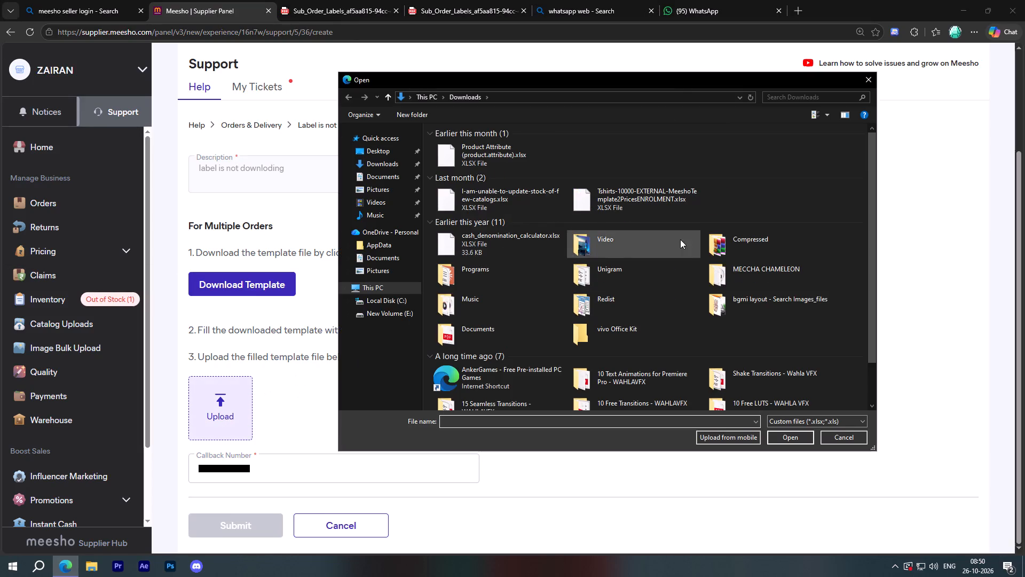
Dismiss the template file picker without choosing a file, review the Raise a Ticket form again, and activate its Sub Order Number field.
{"action": "left_click", "coordinate": [867, 81]}
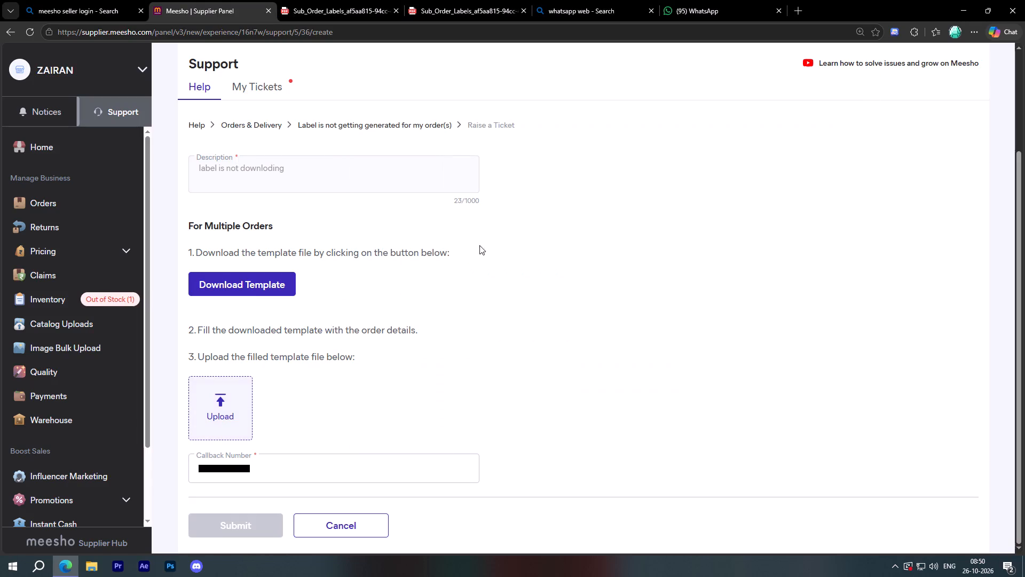
{"action": "scroll", "coordinate": [355, 312], "scroll_direction": "up", "scroll_amount": 8}
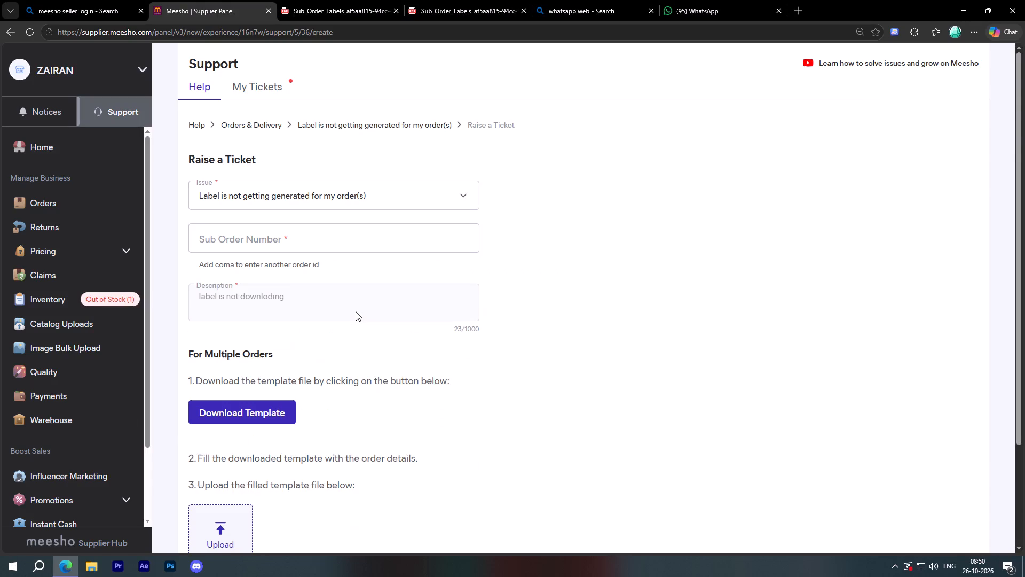
{"action": "scroll", "coordinate": [356, 311], "scroll_direction": "down", "scroll_amount": 13}
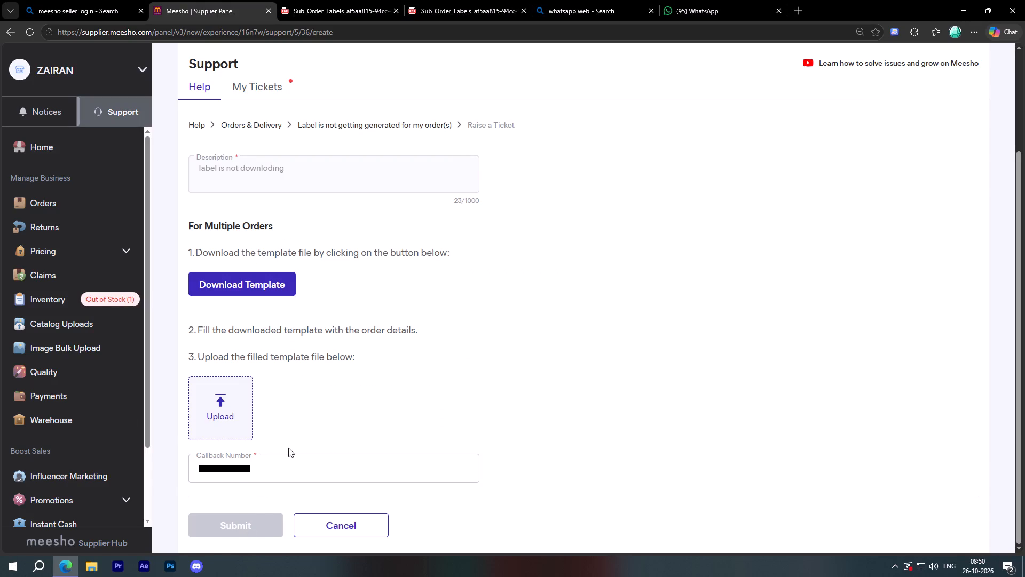
{"action": "scroll", "coordinate": [291, 442], "scroll_direction": "down", "scroll_amount": 5}
{"action": "scroll", "coordinate": [312, 428], "scroll_direction": "up", "scroll_amount": 8}
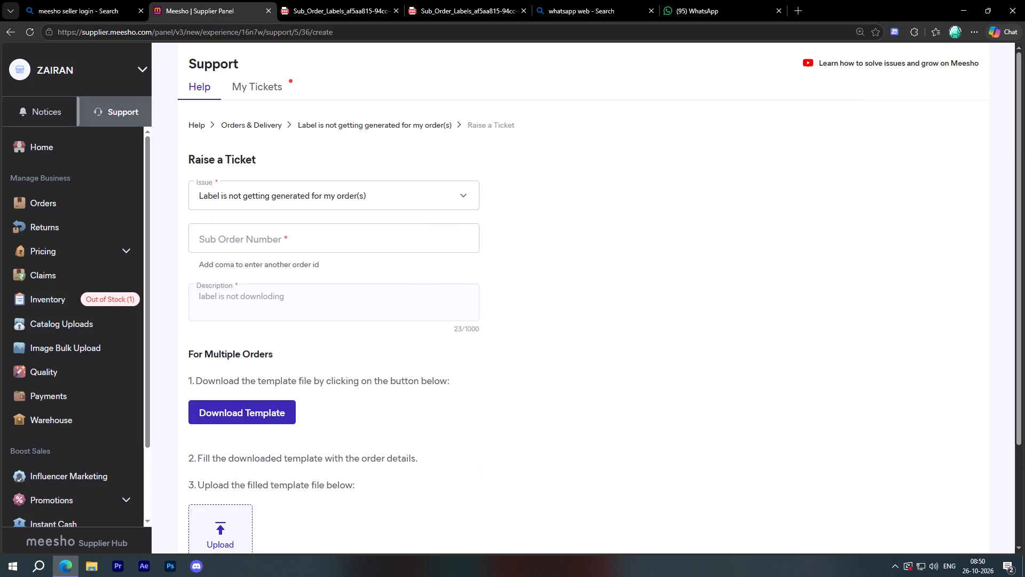
{"action": "left_click", "coordinate": [374, 244]}
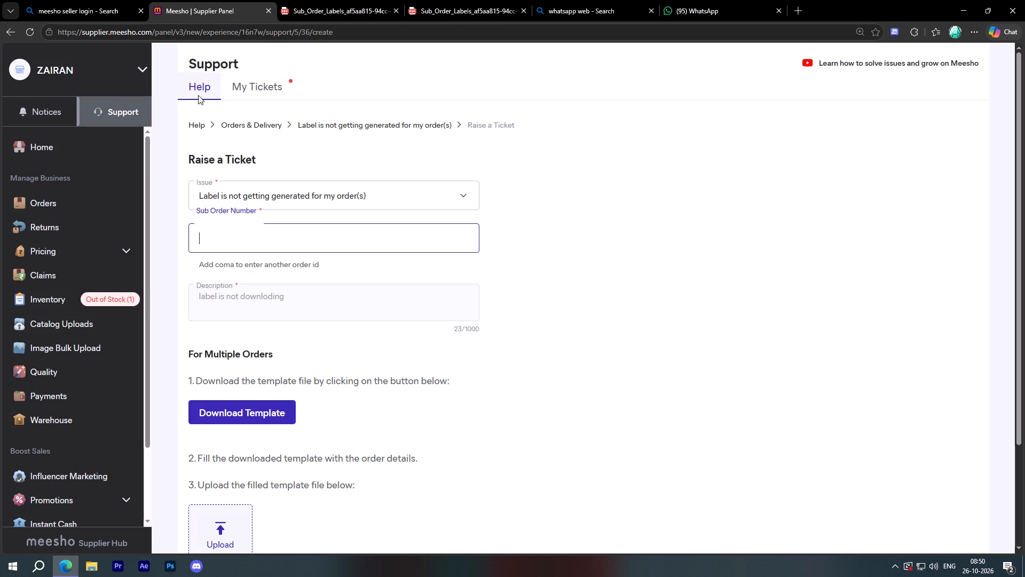
Open a new browser tab and begin a web search from its search box.
{"action": "left_click", "coordinate": [794, 3]}
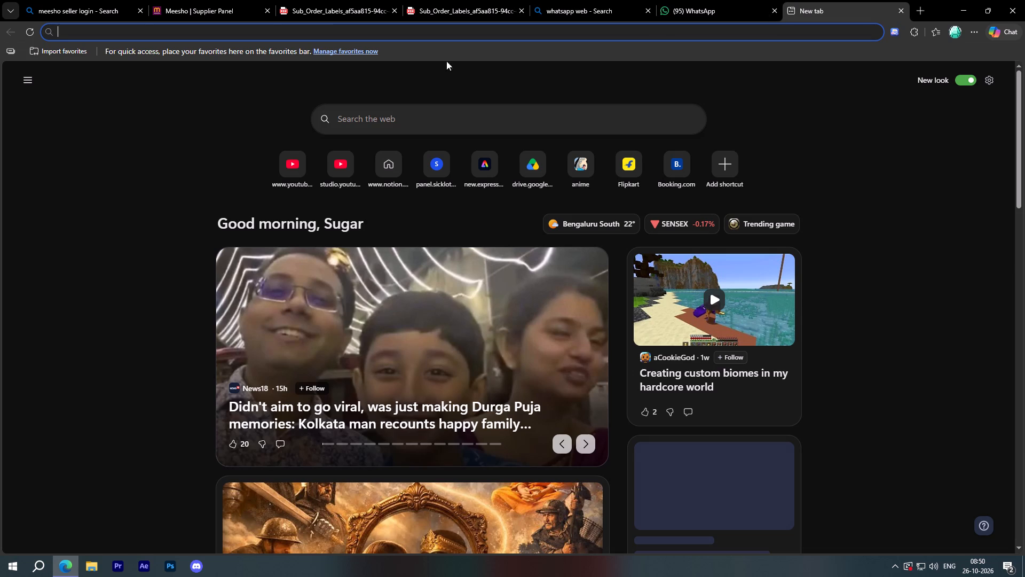
{"action": "left_click_drag", "start_coordinate": [373, 106], "coordinate": [373, 112]}
{"action": "left_click_drag", "start_coordinate": [364, 116], "coordinate": [369, 115]}
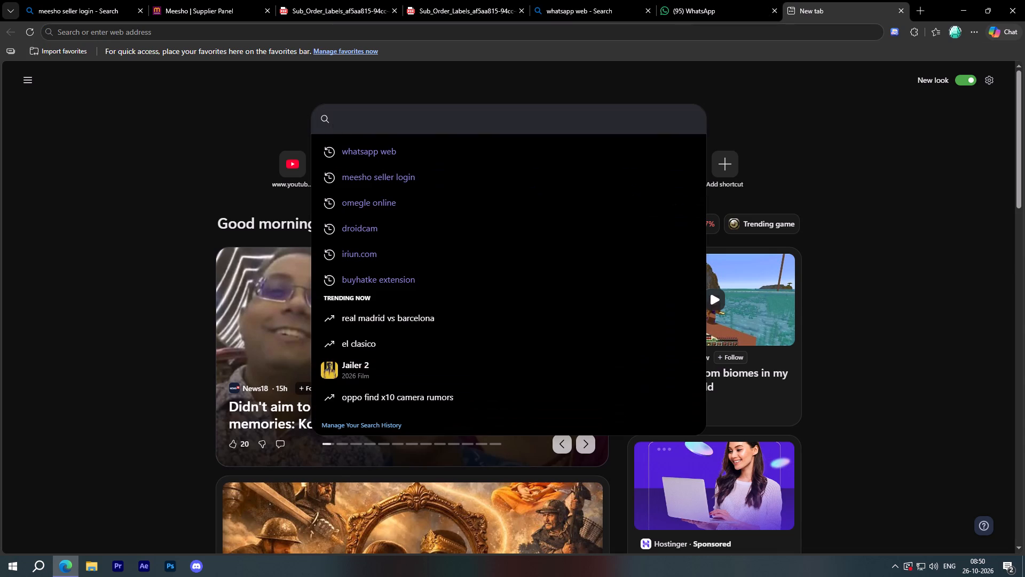
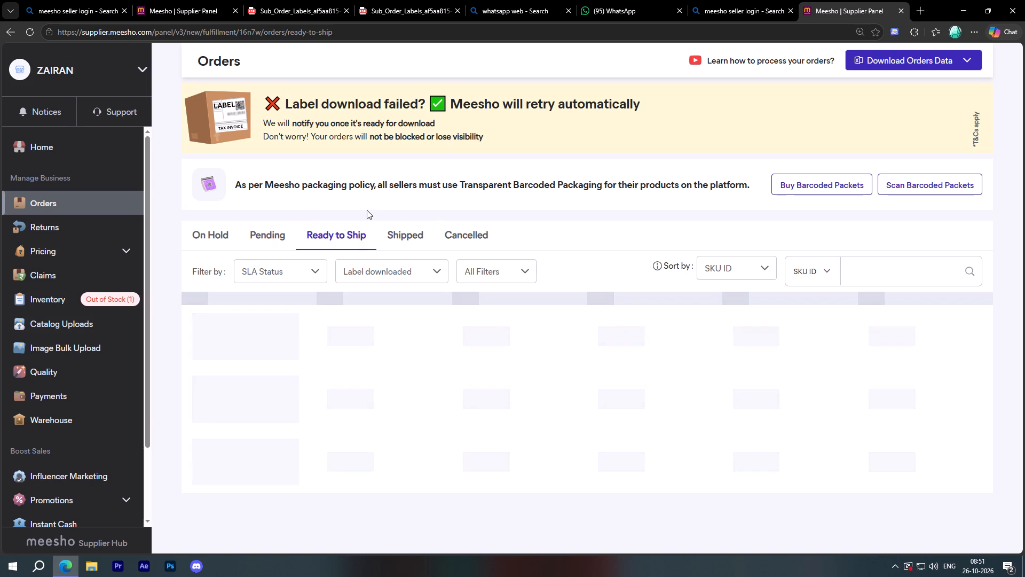
Copy the order ID of the Trendy Men Checkered Casual Shirts Pack of 3 from the Ready to Ship orders.
{"action": "left_click", "coordinate": [415, 246]}
{"action": "left_click", "coordinate": [357, 244]}
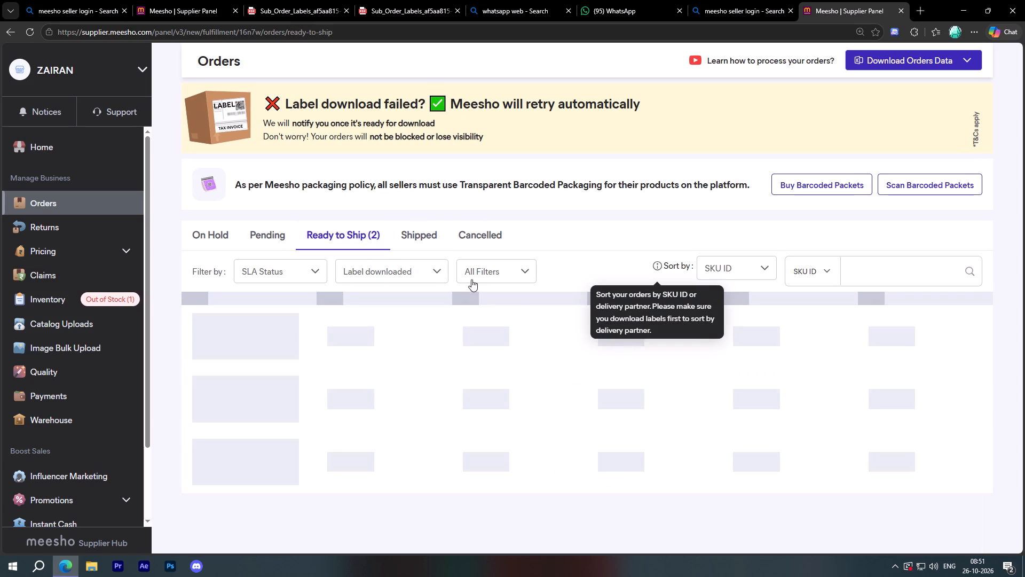
{"action": "left_click", "coordinate": [806, 315]}
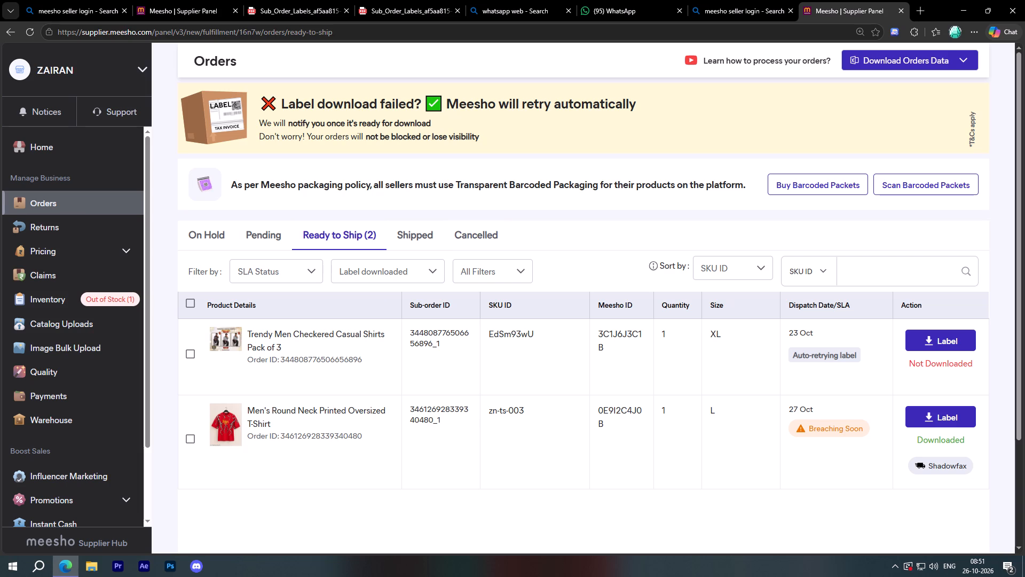
{"action": "left_click_drag", "start_coordinate": [281, 358], "coordinate": [357, 360]}
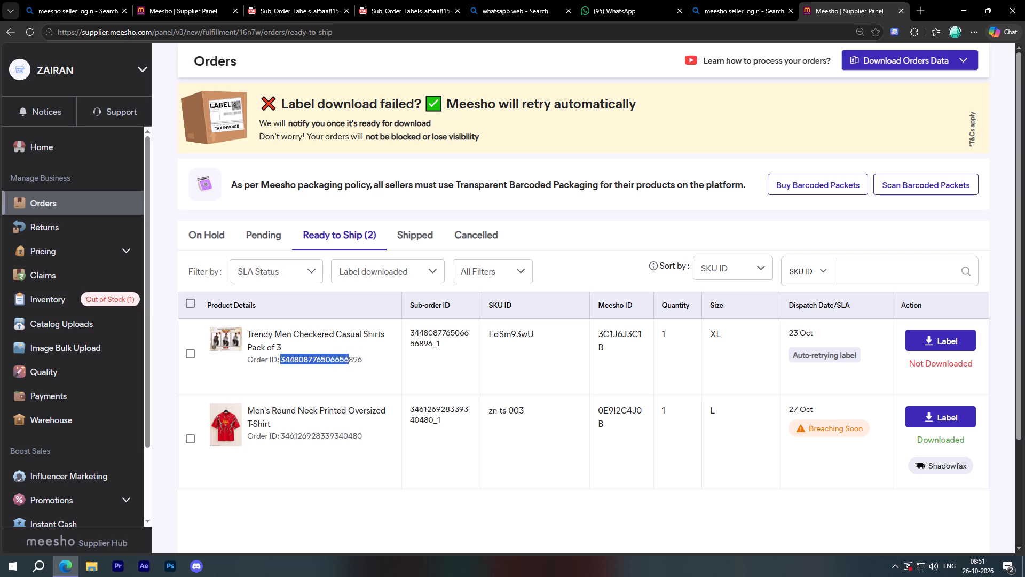
{"action": "left_click_drag", "start_coordinate": [357, 360], "coordinate": [373, 360]}
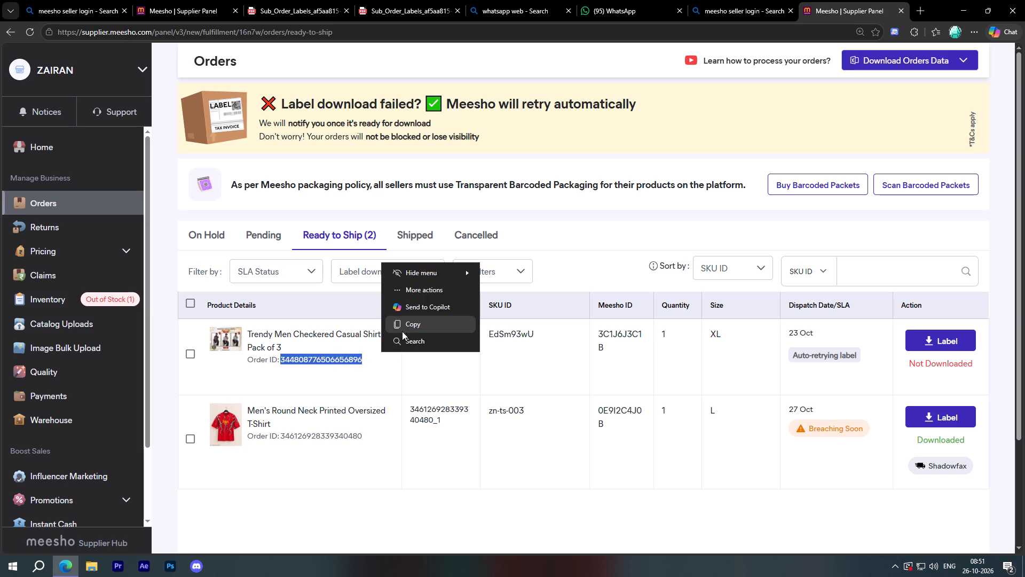
{"action": "left_click", "coordinate": [401, 328]}
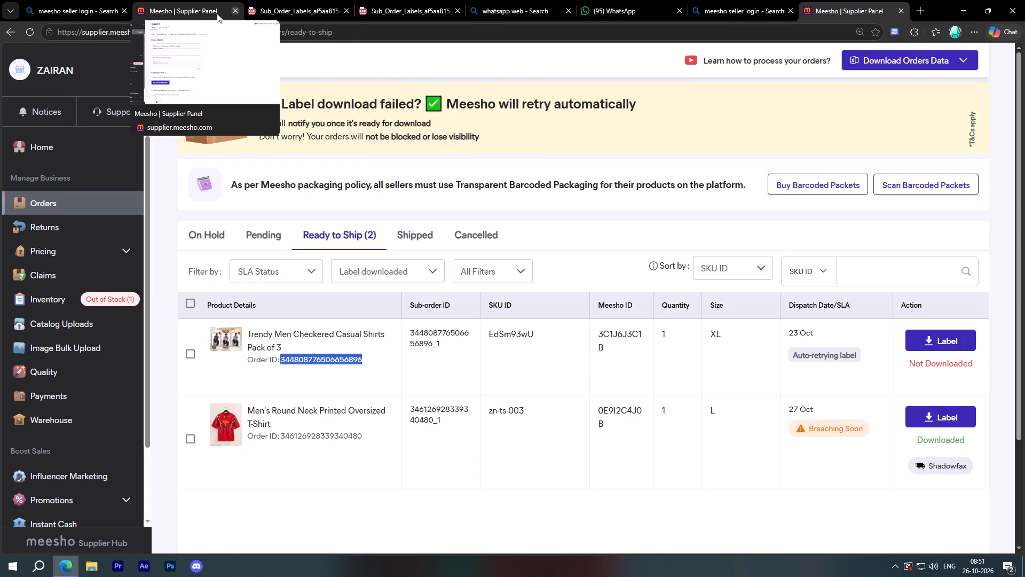
{"action": "left_click", "coordinate": [199, 6]}
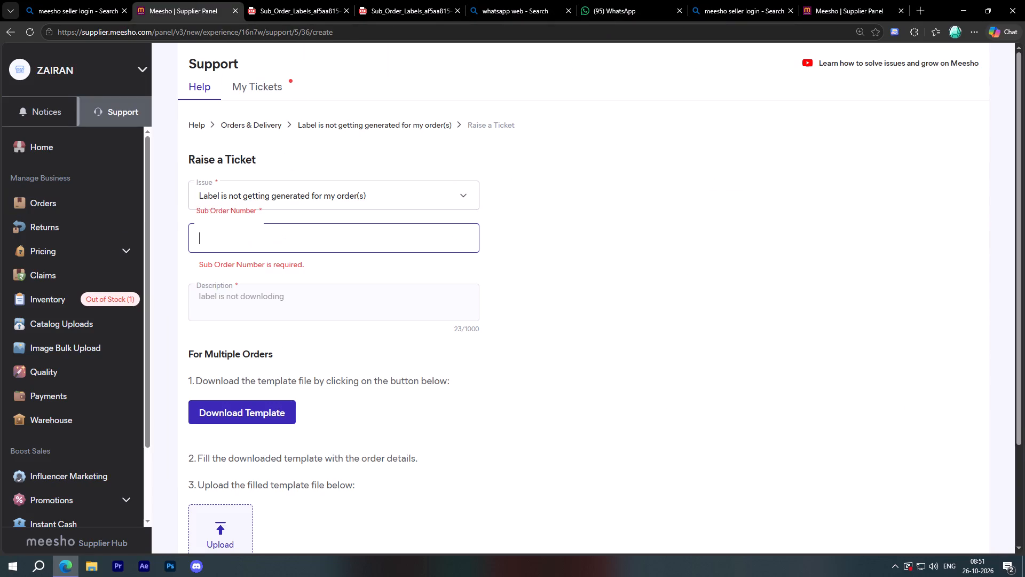
{"action": "right_click", "coordinate": [302, 233]}
{"action": "left_click", "coordinate": [353, 331]}
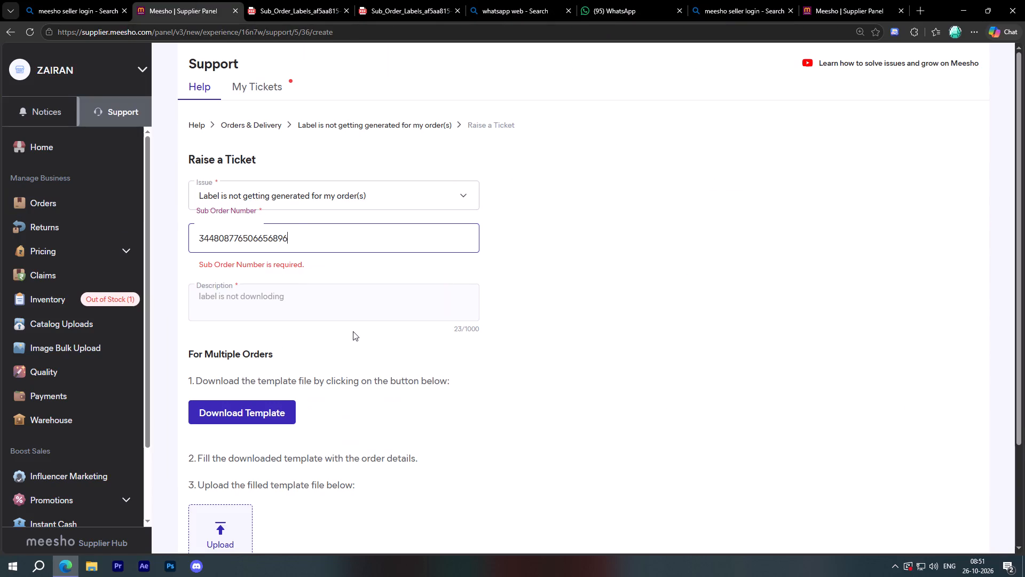
{"action": "scroll", "coordinate": [322, 264], "scroll_direction": "down", "scroll_amount": 9}
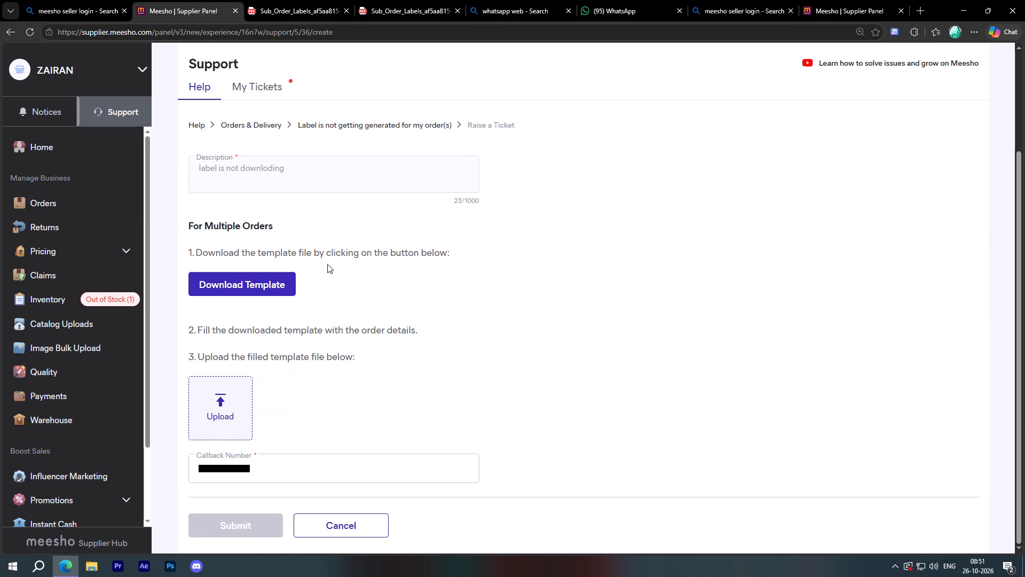
{"action": "scroll", "coordinate": [305, 208], "scroll_direction": "up", "scroll_amount": 6}
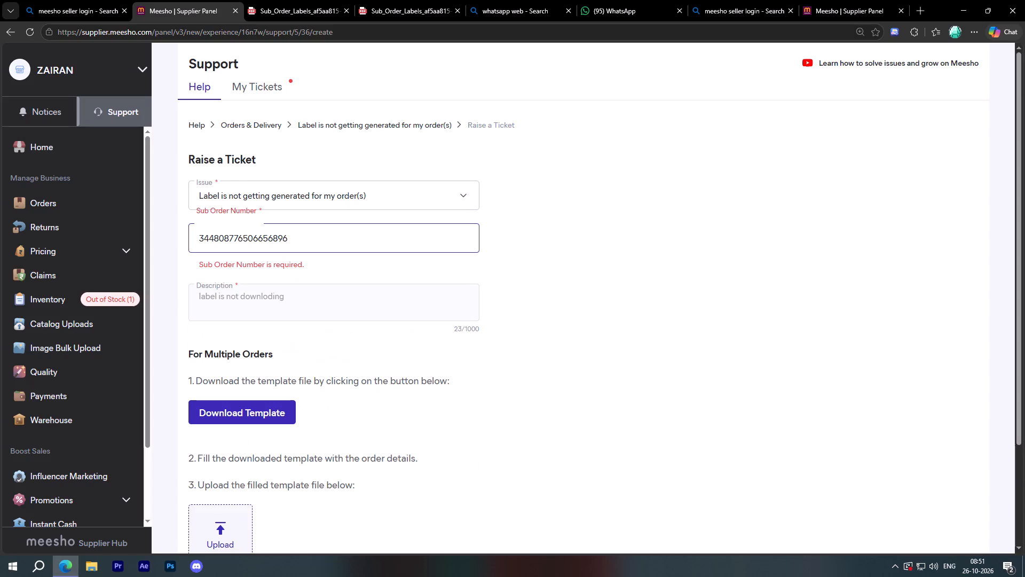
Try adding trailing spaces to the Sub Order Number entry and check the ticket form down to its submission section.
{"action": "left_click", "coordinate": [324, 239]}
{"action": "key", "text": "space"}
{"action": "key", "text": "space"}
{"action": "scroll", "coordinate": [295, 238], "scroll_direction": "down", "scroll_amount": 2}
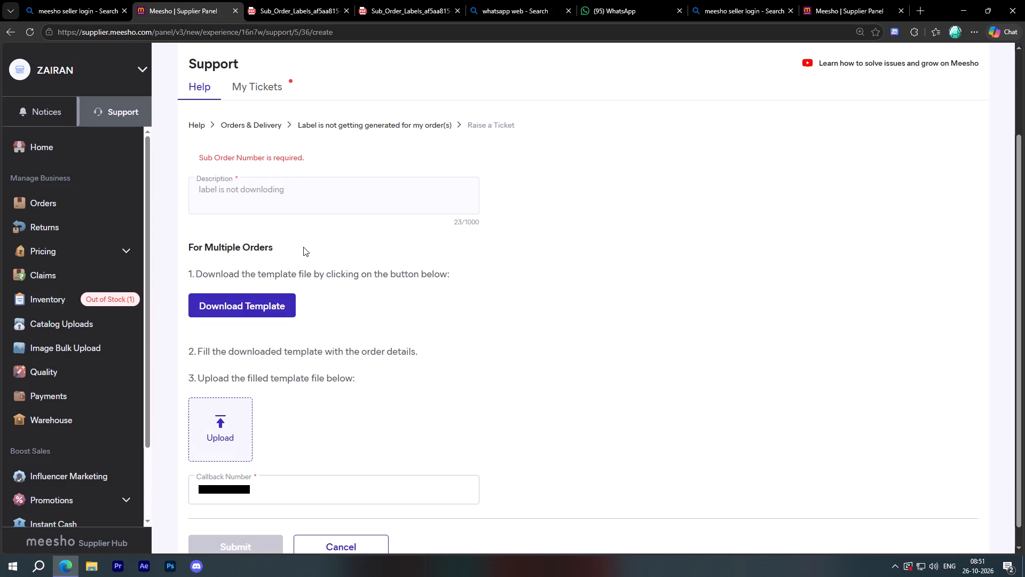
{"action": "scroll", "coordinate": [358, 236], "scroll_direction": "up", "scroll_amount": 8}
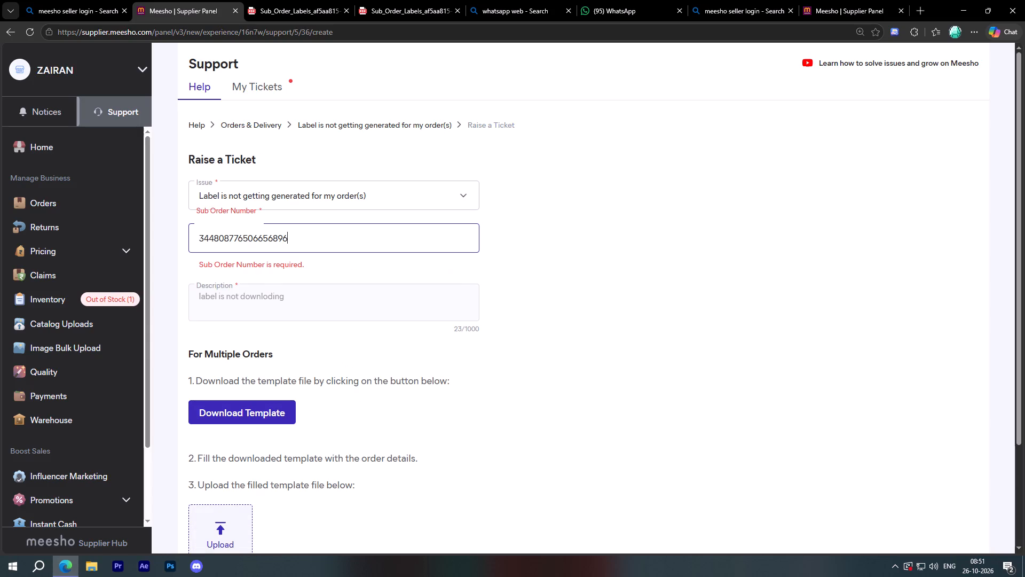
Clear the order ID from the ticket's Sub Order Number field.
{"action": "left_click_drag", "start_coordinate": [199, 233], "coordinate": [249, 233]}
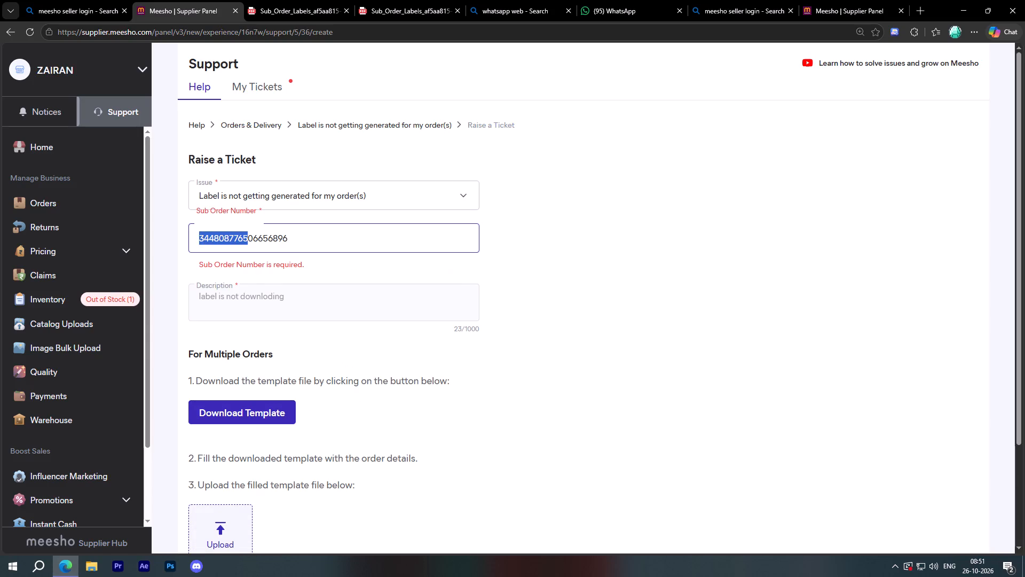
{"action": "left_click_drag", "start_coordinate": [249, 233], "coordinate": [325, 233]}
{"action": "key", "text": "Delete"}
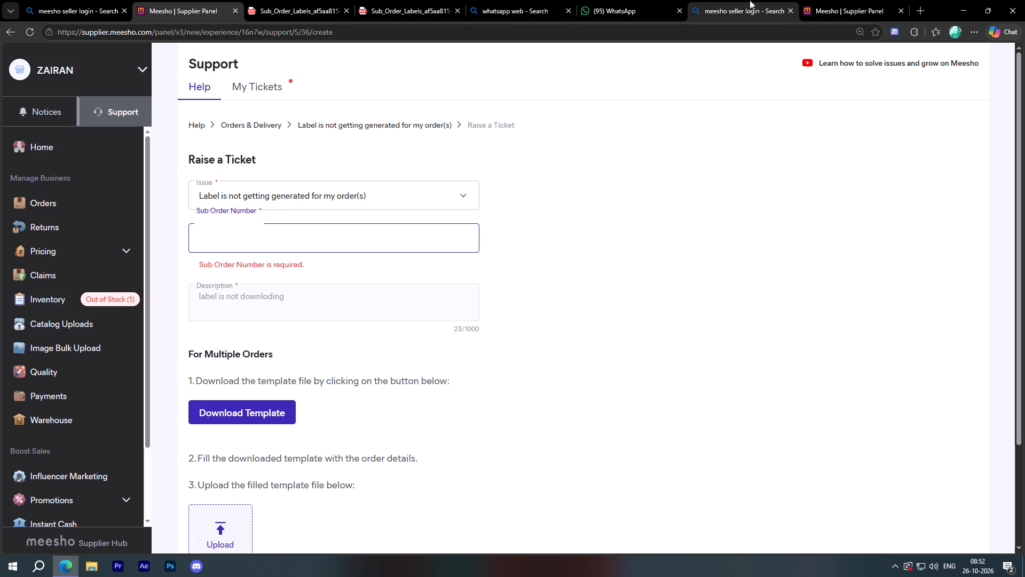
Select the full sub-order ID of the Trendy Men Checkered Casual Shirts Pack of 3 in the Ready to Ship orders.
{"action": "left_click", "coordinate": [827, 4]}
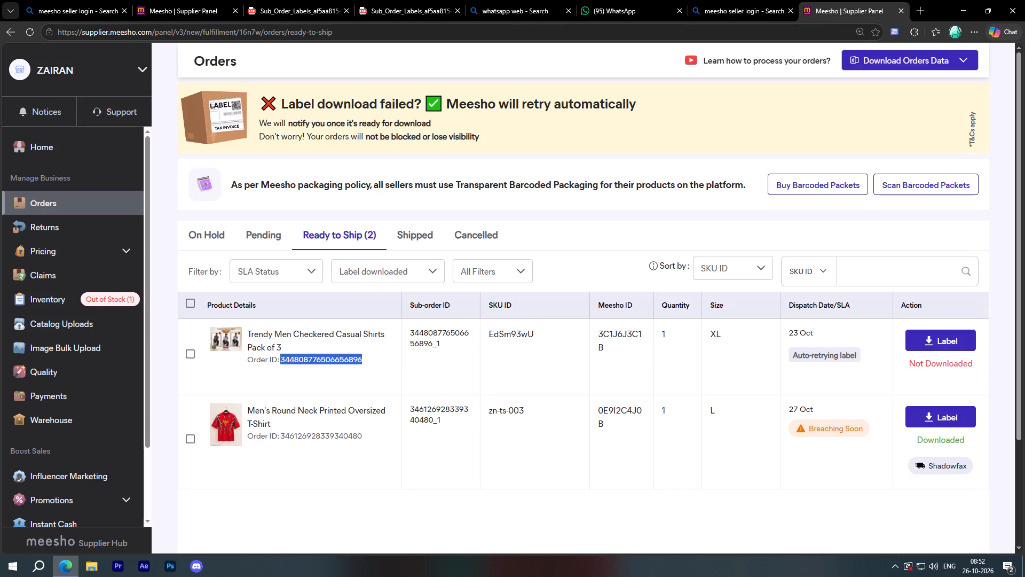
{"action": "left_click_drag", "start_coordinate": [411, 334], "coordinate": [469, 342]}
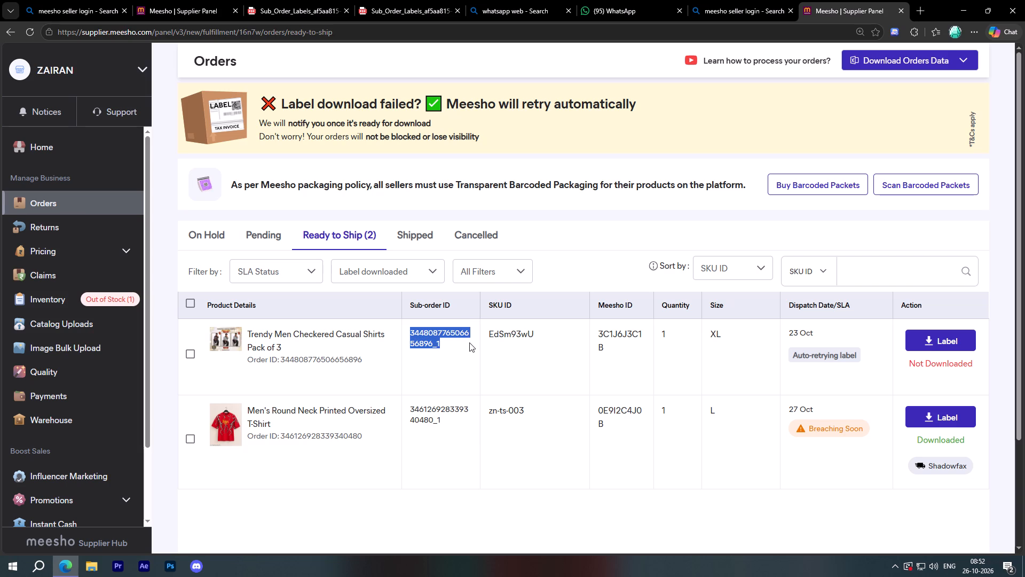
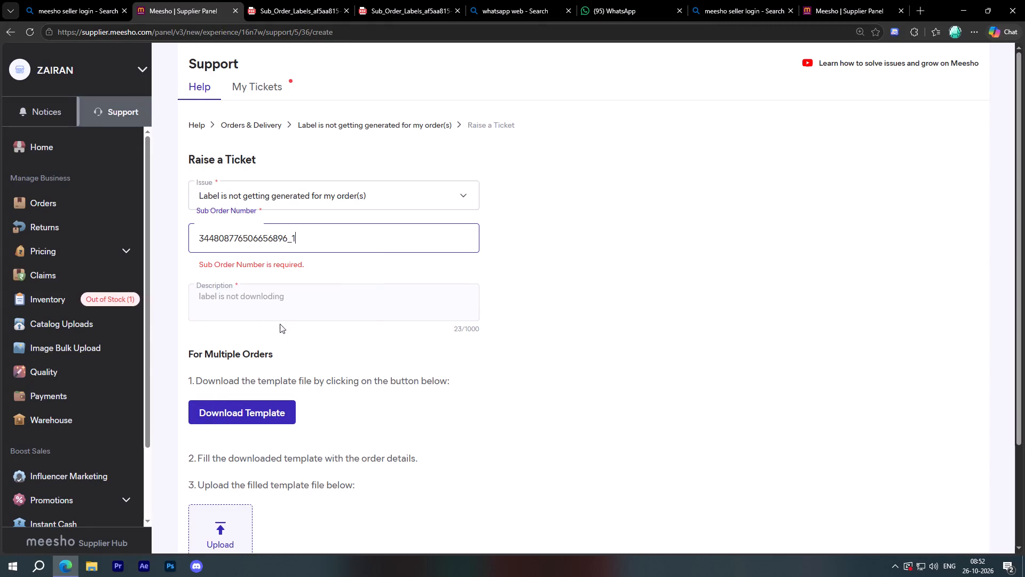
Open the Sub Order Number entry in the Raise a Ticket form for editing.
{"action": "scroll", "coordinate": [318, 262], "scroll_direction": "down", "scroll_amount": 7}
{"action": "scroll", "coordinate": [316, 232], "scroll_direction": "up", "scroll_amount": 5}
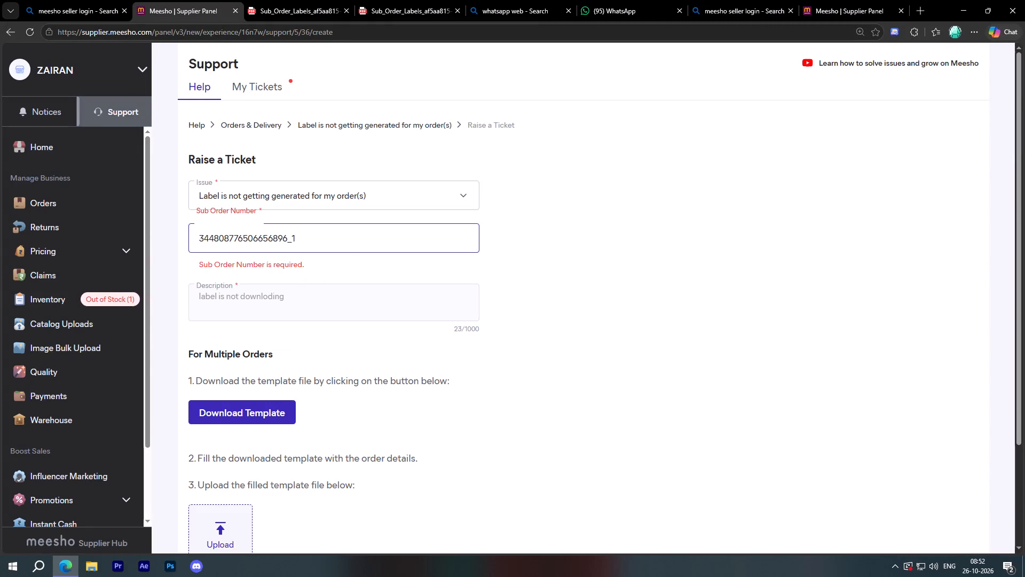
{"action": "left_click", "coordinate": [311, 240]}
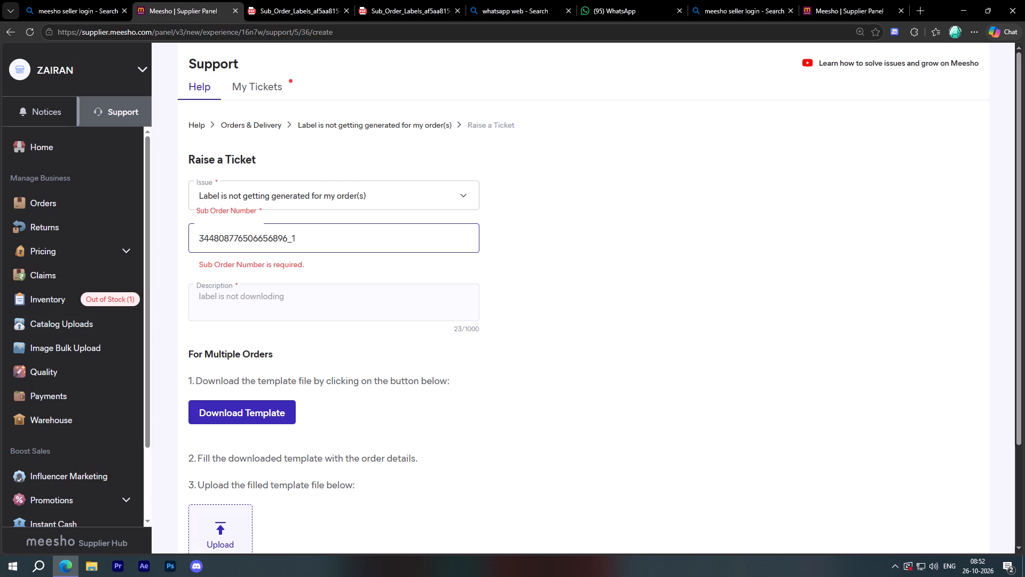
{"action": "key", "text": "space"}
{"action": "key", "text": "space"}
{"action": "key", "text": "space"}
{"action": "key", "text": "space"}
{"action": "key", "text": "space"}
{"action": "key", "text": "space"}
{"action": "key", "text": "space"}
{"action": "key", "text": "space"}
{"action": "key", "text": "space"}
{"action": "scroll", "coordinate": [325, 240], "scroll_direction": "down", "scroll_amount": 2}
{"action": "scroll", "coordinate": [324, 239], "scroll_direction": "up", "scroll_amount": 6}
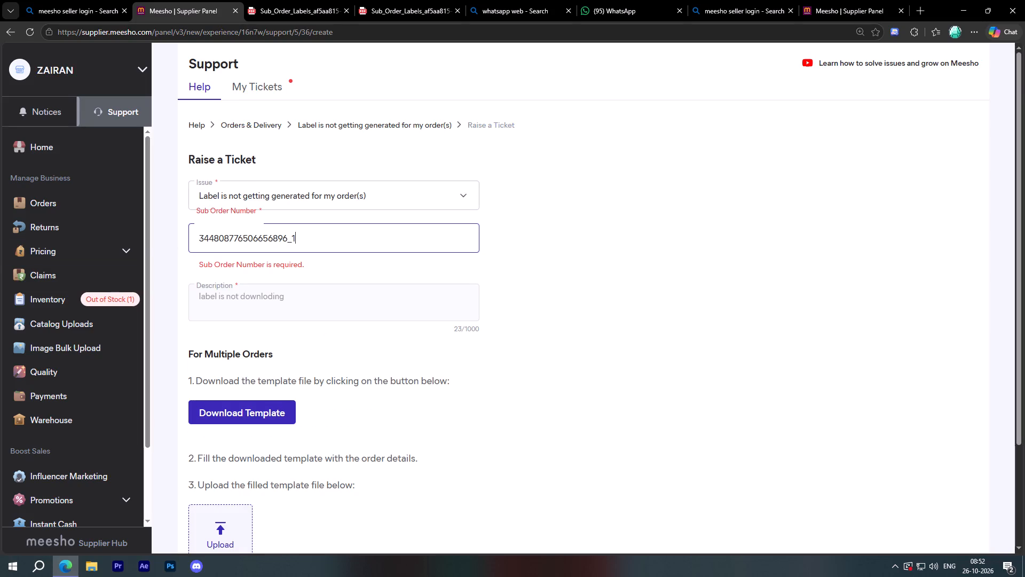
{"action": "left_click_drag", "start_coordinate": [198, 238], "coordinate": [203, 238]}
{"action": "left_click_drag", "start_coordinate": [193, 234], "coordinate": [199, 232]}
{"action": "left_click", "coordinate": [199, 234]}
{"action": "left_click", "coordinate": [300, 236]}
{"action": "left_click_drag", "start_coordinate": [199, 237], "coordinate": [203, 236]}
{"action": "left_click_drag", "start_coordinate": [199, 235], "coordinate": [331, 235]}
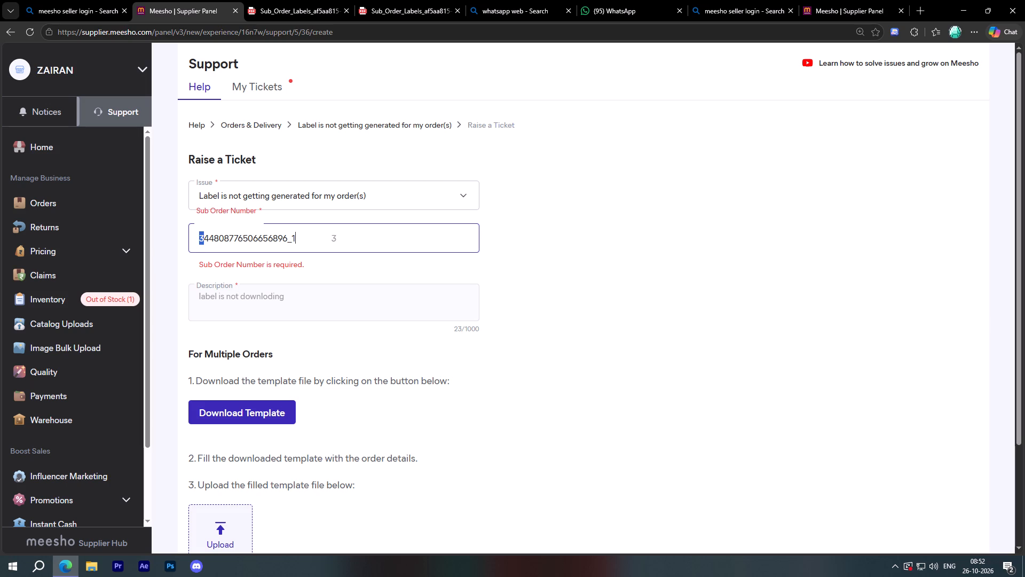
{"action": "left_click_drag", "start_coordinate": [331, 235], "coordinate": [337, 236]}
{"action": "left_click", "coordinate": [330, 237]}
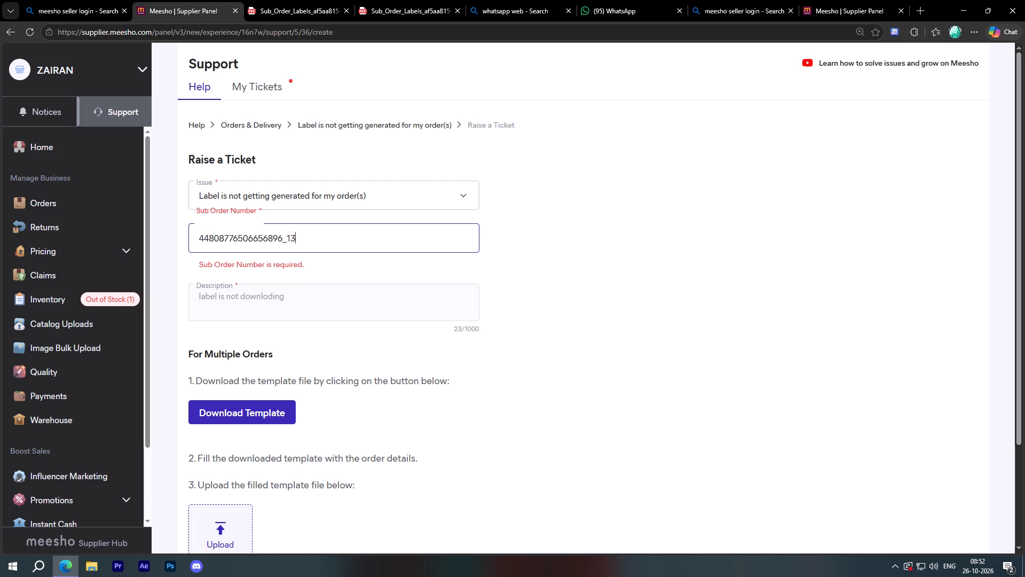
{"action": "key", "text": "BackSpace"}
{"action": "key", "text": "BackSpace"}
{"action": "key", "text": "BackSpace"}
{"action": "key", "text": "BackSpace"}
{"action": "key", "text": "BackSpace"}
{"action": "key", "text": "BackSpace"}
{"action": "key", "text": "BackSpace"}
{"action": "key", "text": "BackSpace"}
{"action": "key", "text": "BackSpace"}
{"action": "key", "text": "BackSpace"}
{"action": "key", "text": "BackSpace"}
{"action": "key", "text": "BackSpace"}
{"action": "key", "text": "BackSpace"}
{"action": "key", "text": "BackSpace"}
{"action": "key", "text": "BackSpace"}
{"action": "key", "text": "BackSpace"}
{"action": "key", "text": "BackSpace"}
{"action": "key", "text": "BackSpace"}
{"action": "key", "text": "BackSpace"}
{"action": "key", "text": "BackSpace"}
{"action": "key", "text": "BackSpace"}
{"action": "key", "text": "BackSpace"}
{"action": "key", "text": "BackSpace"}
{"action": "key", "text": "BackSpace"}
{"action": "key", "text": "BackSpace"}
{"action": "key", "text": "BackSpace"}
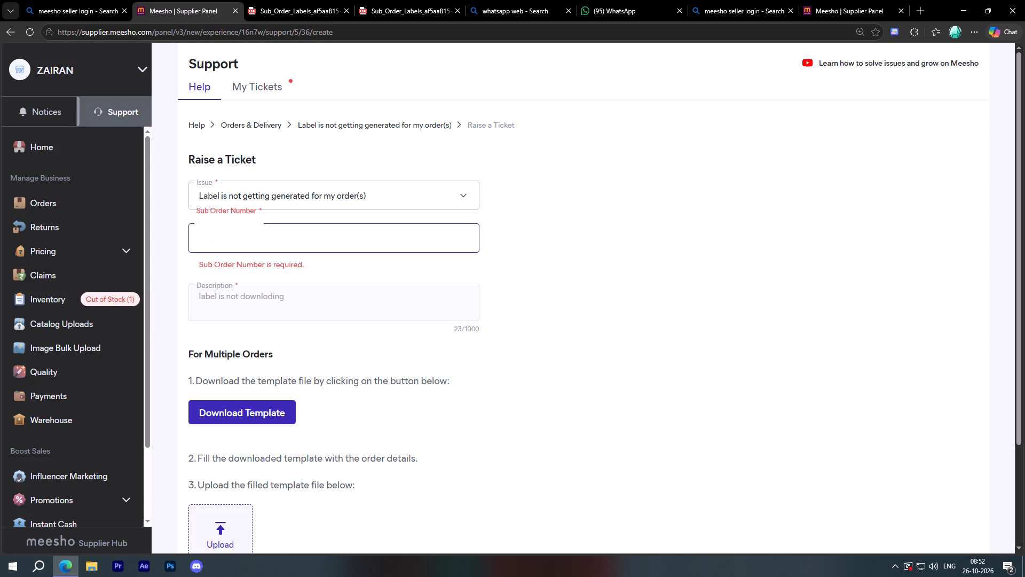
{"action": "key", "text": "ctrl+v"}
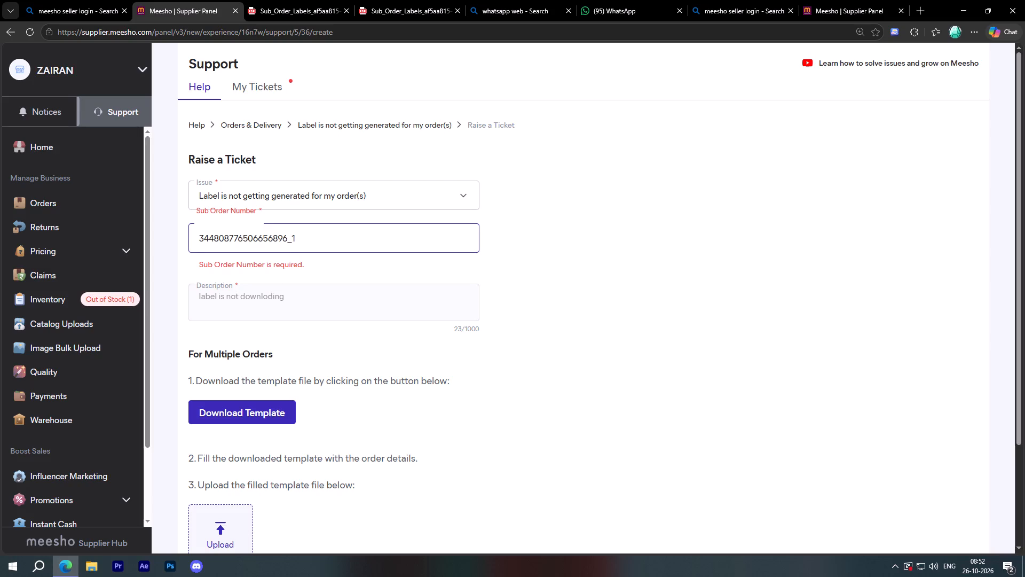
{"action": "key", "text": "space"}
Review the rest of the label issue ticket form and submit the ticket.
{"action": "scroll", "coordinate": [365, 269], "scroll_direction": "down", "scroll_amount": 1}
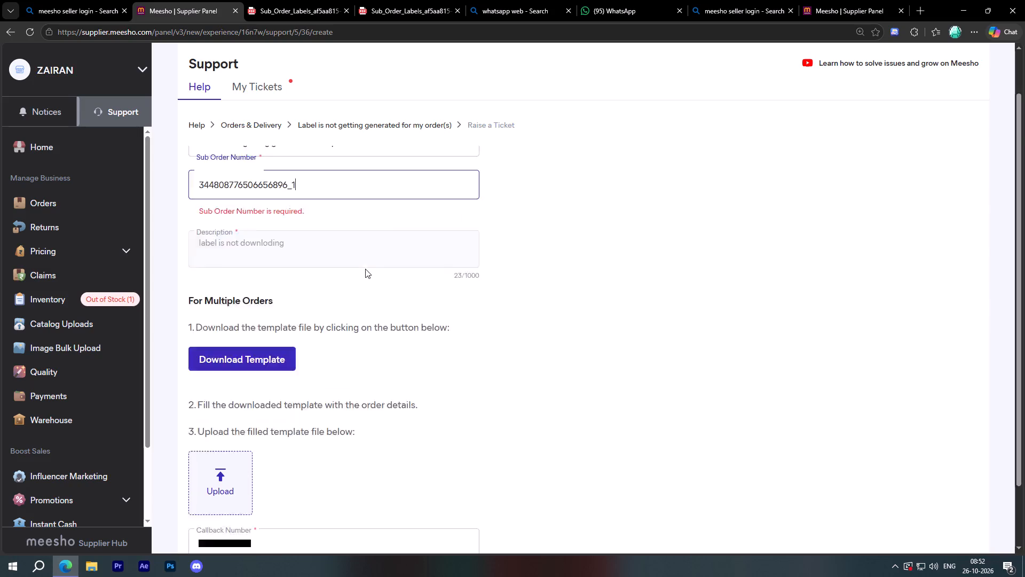
{"action": "scroll", "coordinate": [365, 269], "scroll_direction": "down", "scroll_amount": 8}
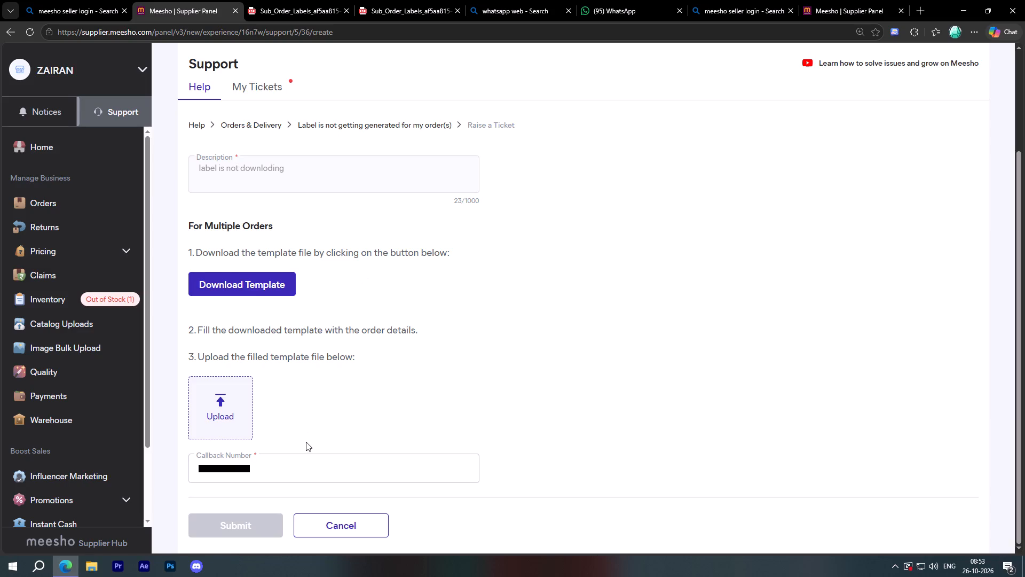
{"action": "left_click", "coordinate": [263, 527]}
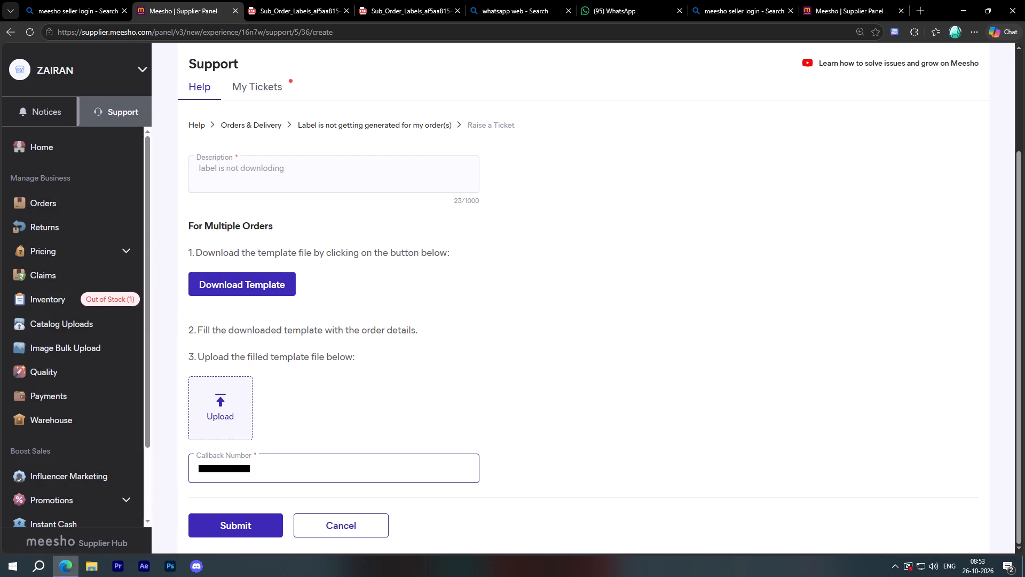
{"action": "scroll", "coordinate": [364, 459], "scroll_direction": "down", "scroll_amount": 6}
{"action": "scroll", "coordinate": [408, 410], "scroll_direction": "up", "scroll_amount": 9}
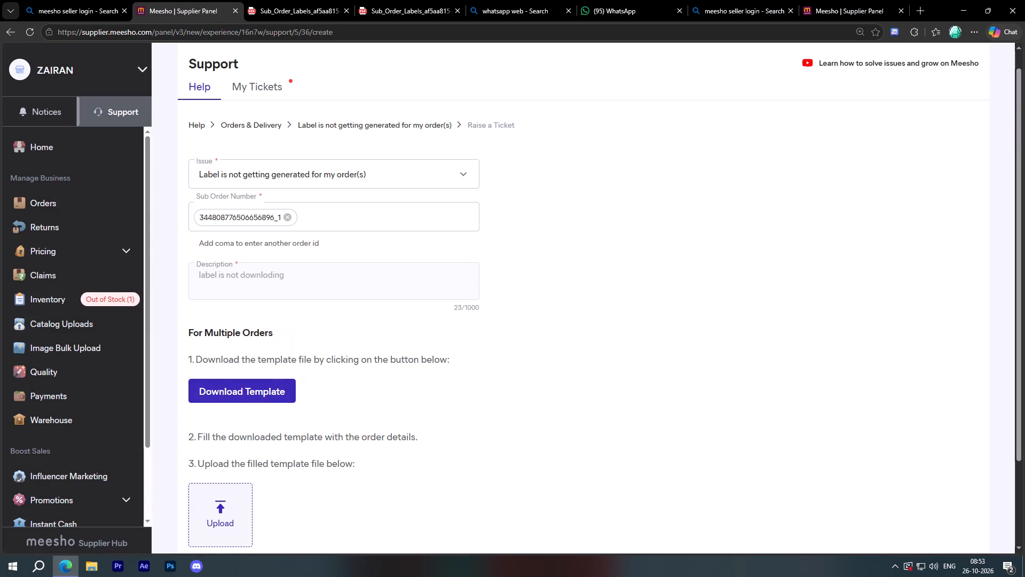
{"action": "scroll", "coordinate": [398, 231], "scroll_direction": "down", "scroll_amount": 9}
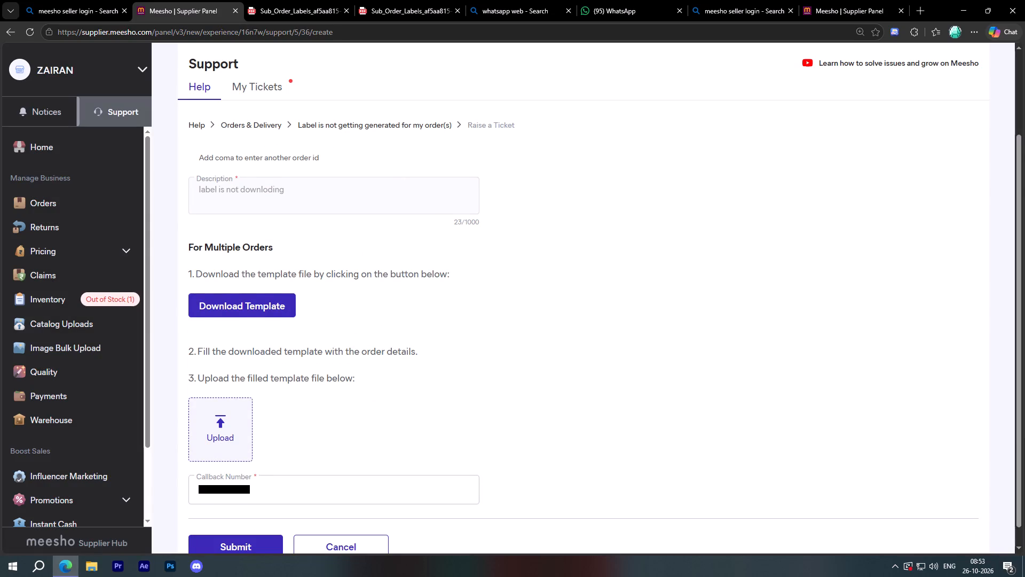
{"action": "scroll", "coordinate": [351, 356], "scroll_direction": "down", "scroll_amount": 5}
{"action": "left_click", "coordinate": [251, 527]}
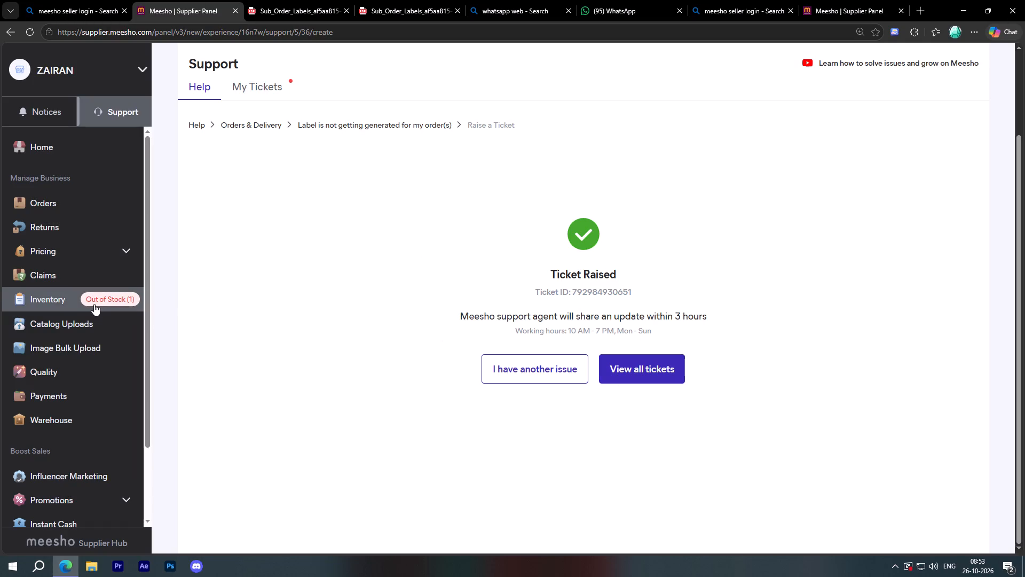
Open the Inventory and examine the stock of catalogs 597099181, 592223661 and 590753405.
{"action": "left_click", "coordinate": [89, 305]}
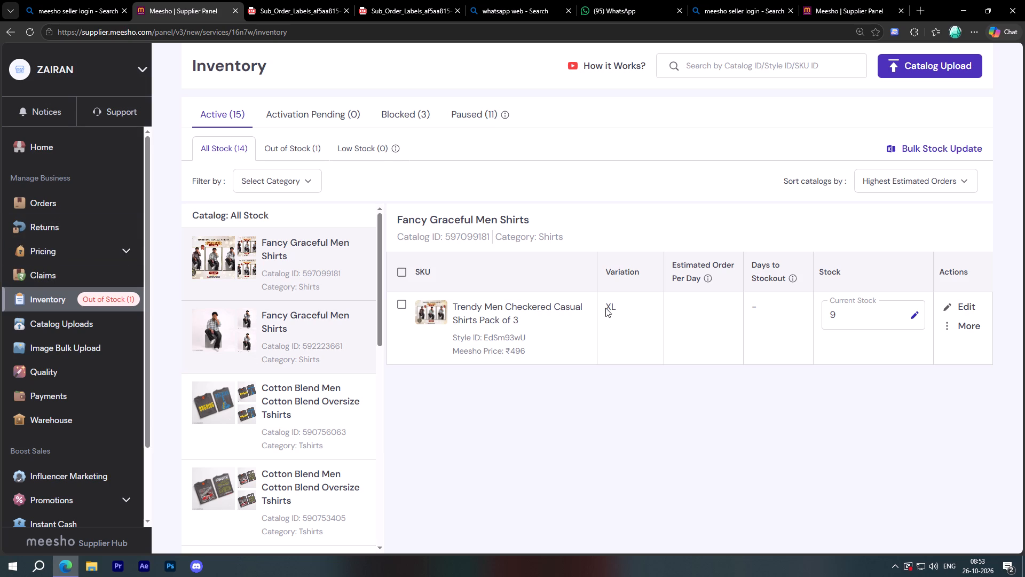
{"action": "left_click", "coordinate": [839, 313]}
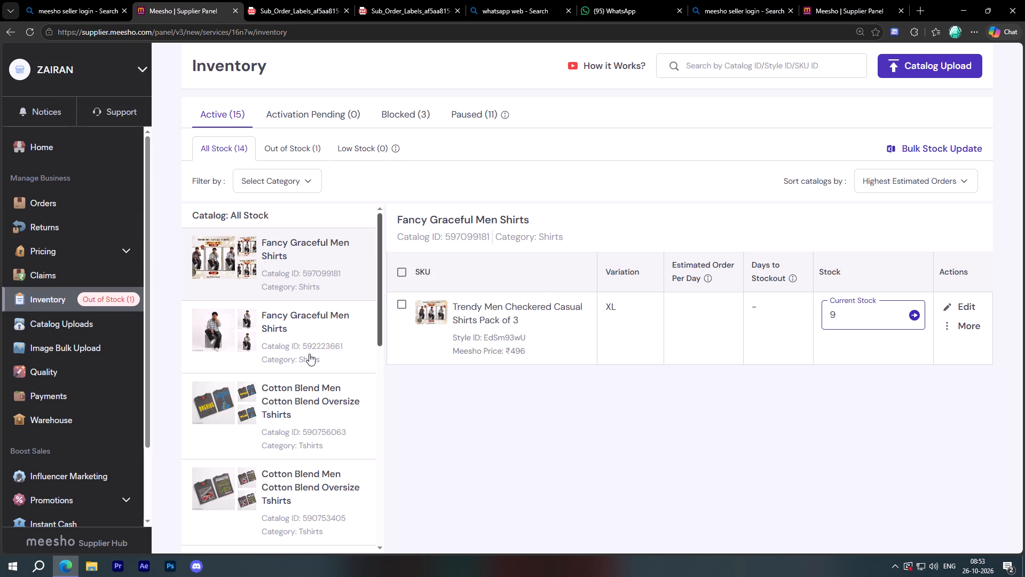
{"action": "left_click", "coordinate": [218, 333]}
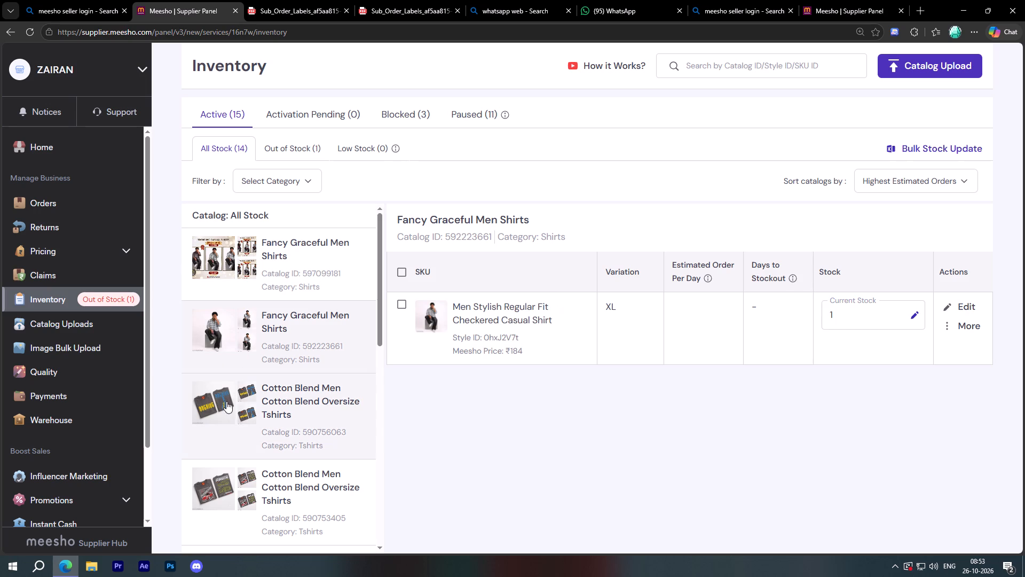
{"action": "scroll", "coordinate": [239, 353], "scroll_direction": "down", "scroll_amount": 4}
{"action": "scroll", "coordinate": [227, 333], "scroll_direction": "up", "scroll_amount": 7}
{"action": "scroll", "coordinate": [225, 340], "scroll_direction": "down", "scroll_amount": 3}
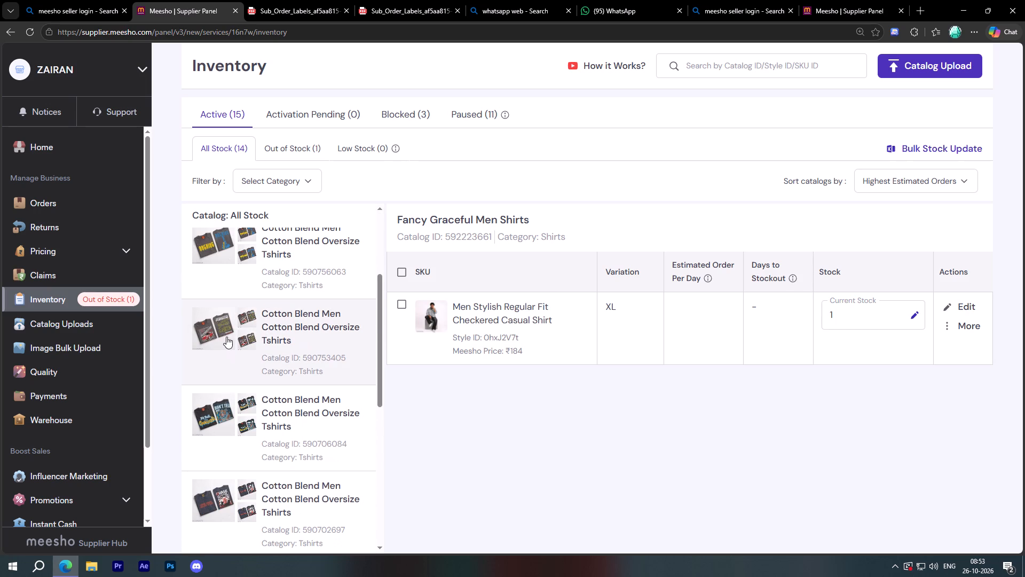
{"action": "left_click", "coordinate": [226, 337]}
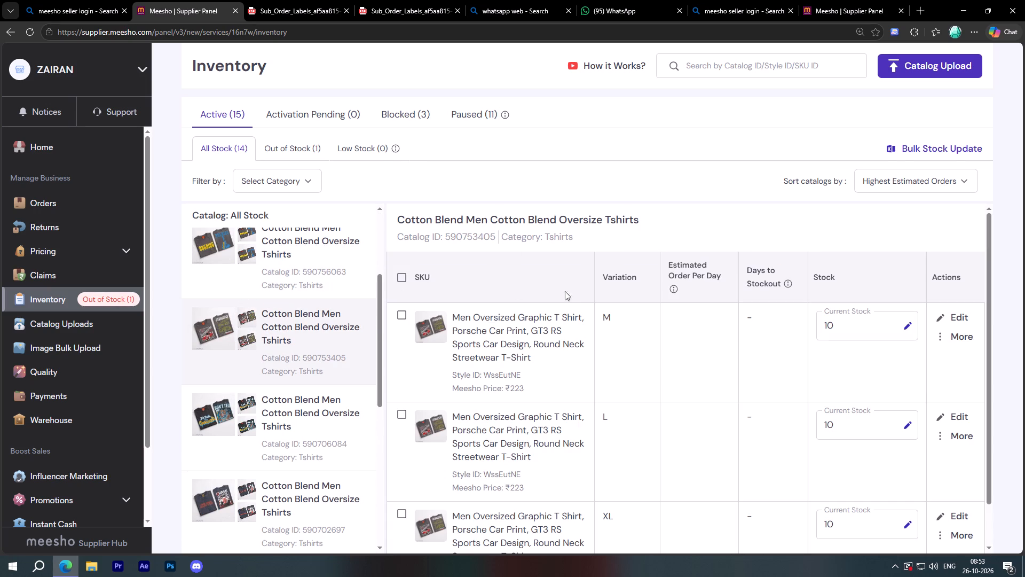
{"action": "scroll", "coordinate": [558, 323], "scroll_direction": "down", "scroll_amount": 5}
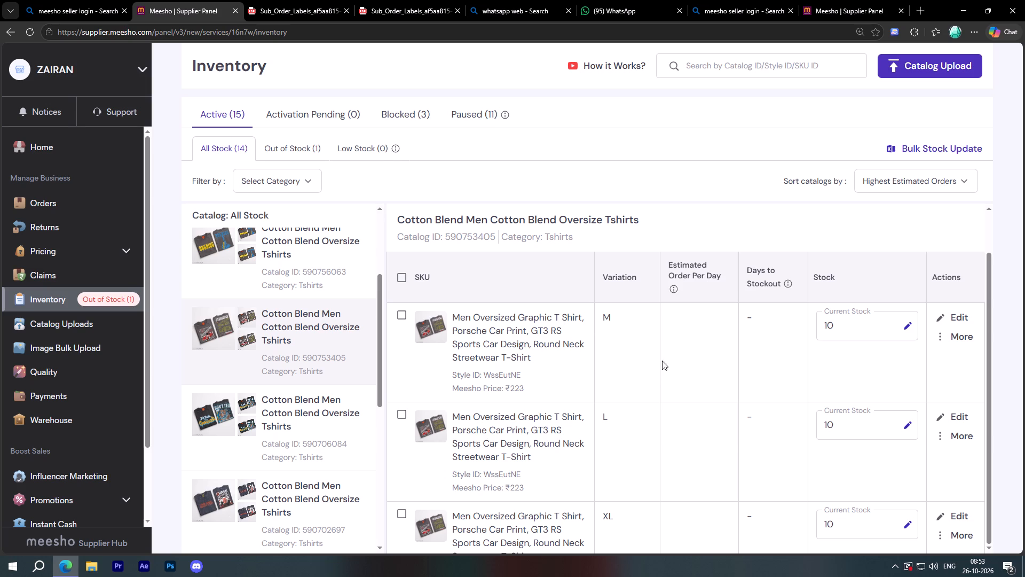
{"action": "scroll", "coordinate": [667, 371], "scroll_direction": "down", "scroll_amount": 3}
{"action": "left_click", "coordinate": [836, 478]}
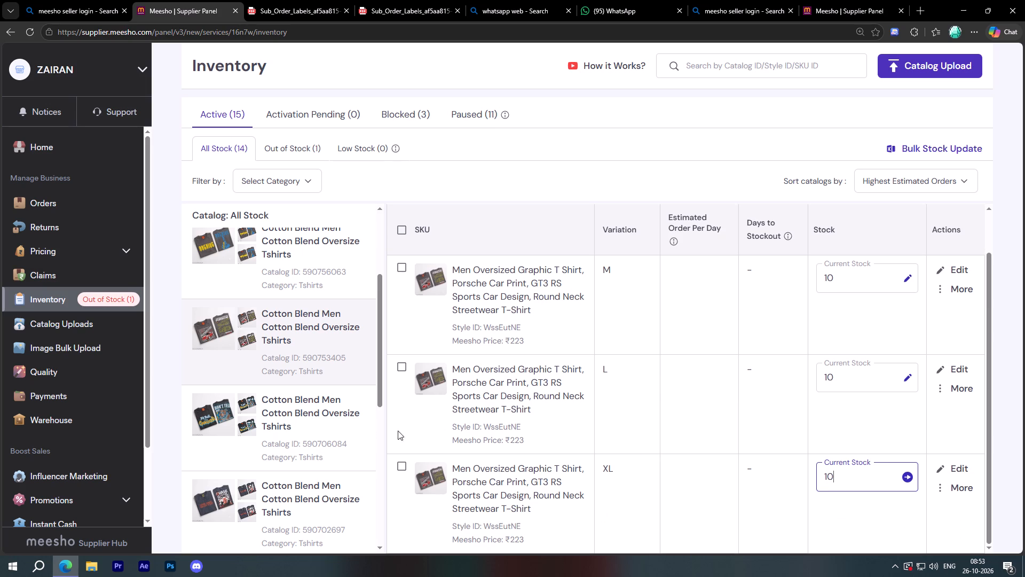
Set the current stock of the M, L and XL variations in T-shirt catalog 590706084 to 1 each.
{"action": "left_click", "coordinate": [220, 426]}
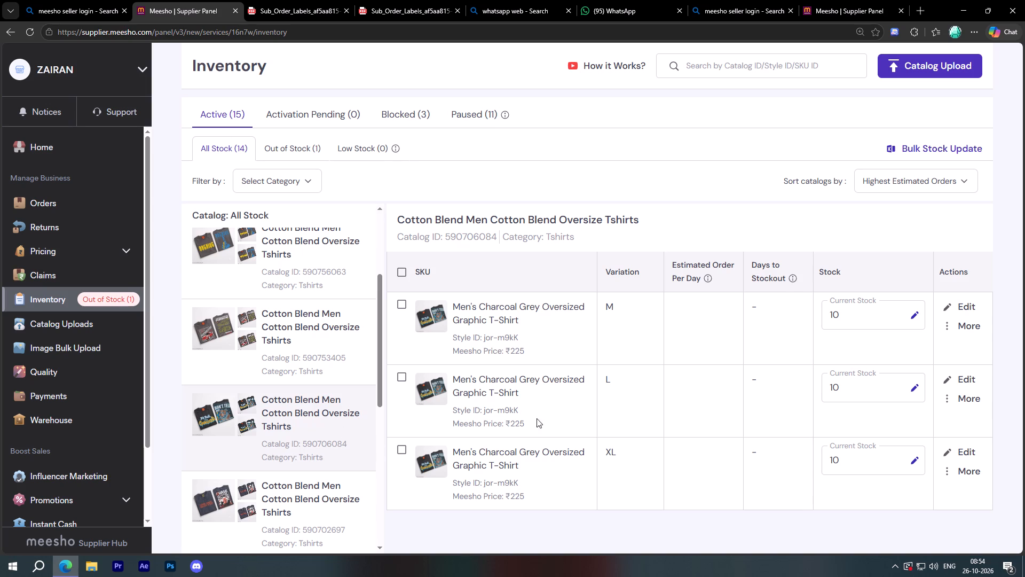
{"action": "left_click", "coordinate": [840, 316]}
{"action": "key", "text": "BackSpace"}
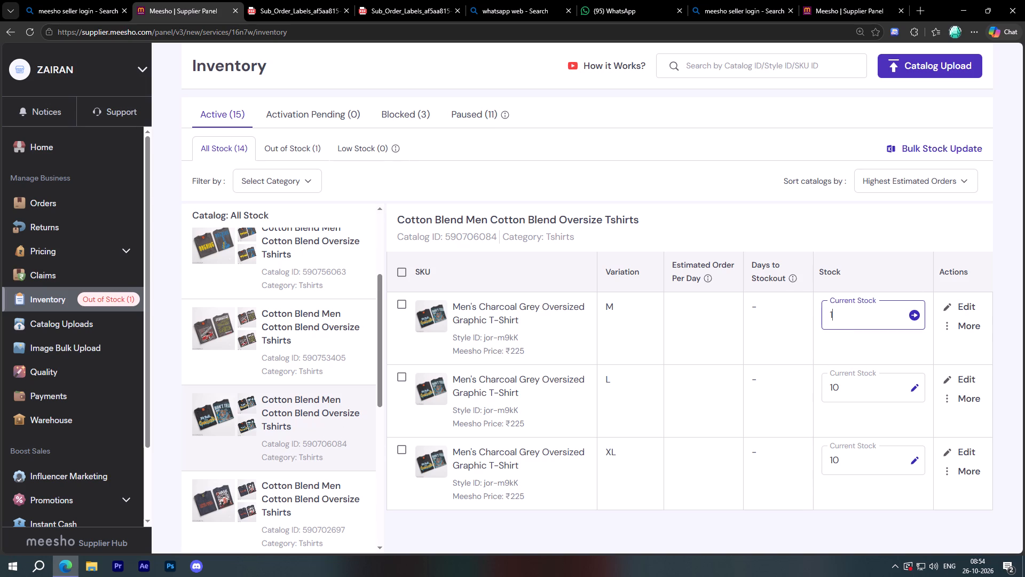
{"action": "left_click", "coordinate": [916, 315]}
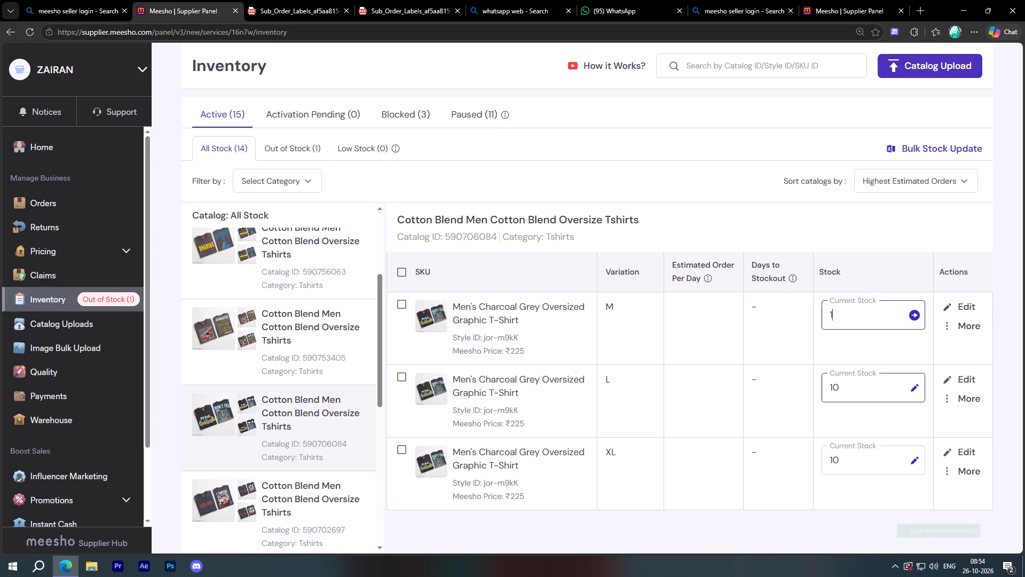
{"action": "left_click", "coordinate": [865, 387]}
{"action": "key", "text": "BackSpace"}
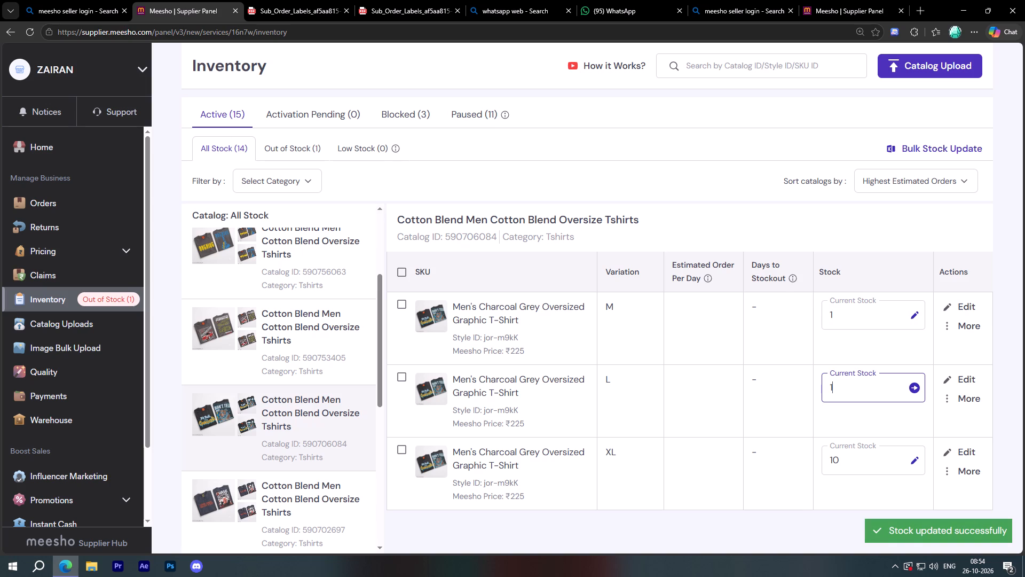
{"action": "scroll", "coordinate": [893, 367], "scroll_direction": "up", "scroll_amount": 1}
{"action": "left_click", "coordinate": [913, 391]}
{"action": "left_click_drag", "start_coordinate": [861, 465], "coordinate": [864, 457]}
{"action": "key", "text": "BackSpace"}
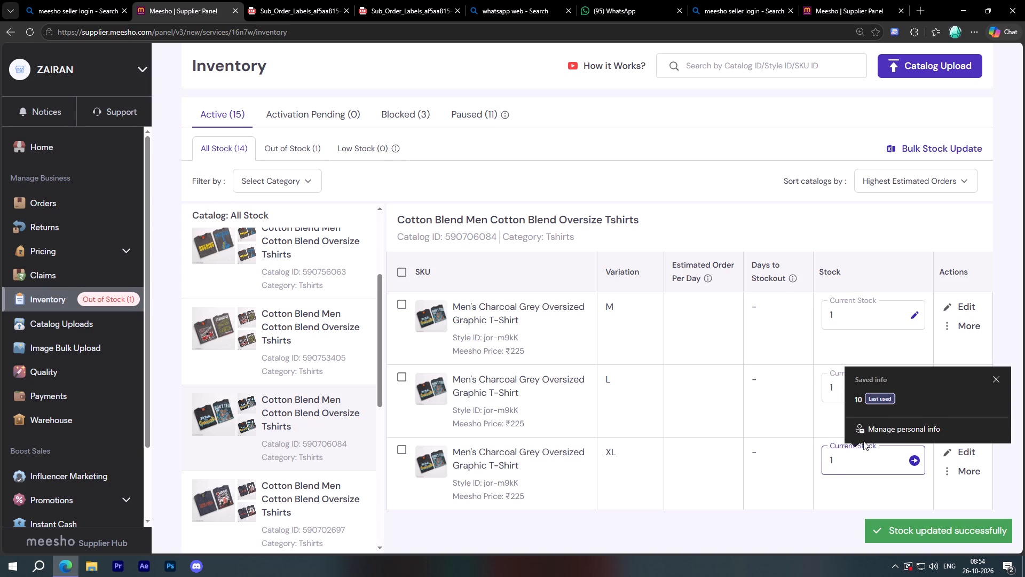
{"action": "left_click", "coordinate": [915, 464]}
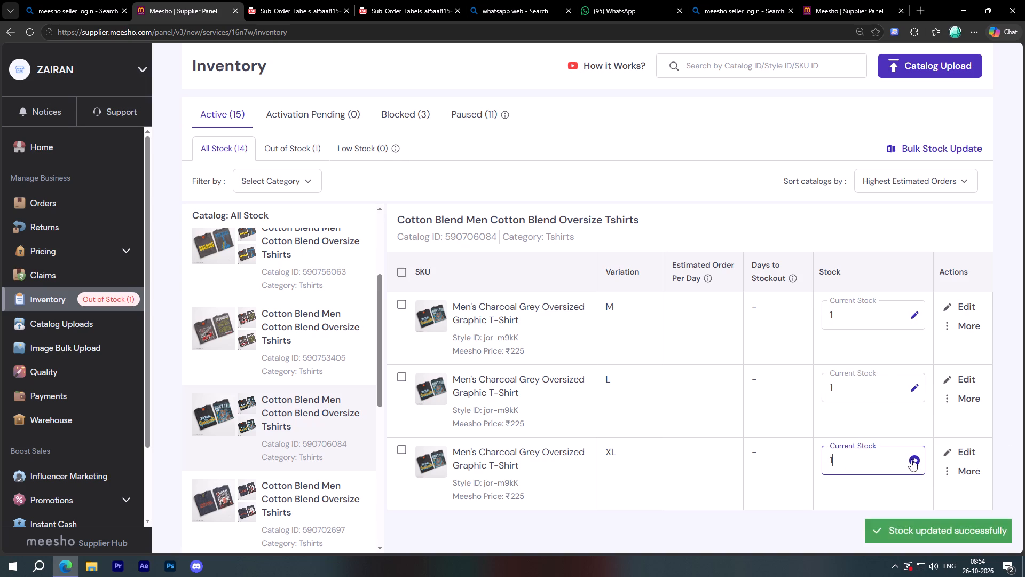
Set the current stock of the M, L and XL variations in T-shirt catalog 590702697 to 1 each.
{"action": "scroll", "coordinate": [251, 421], "scroll_direction": "down", "scroll_amount": 2}
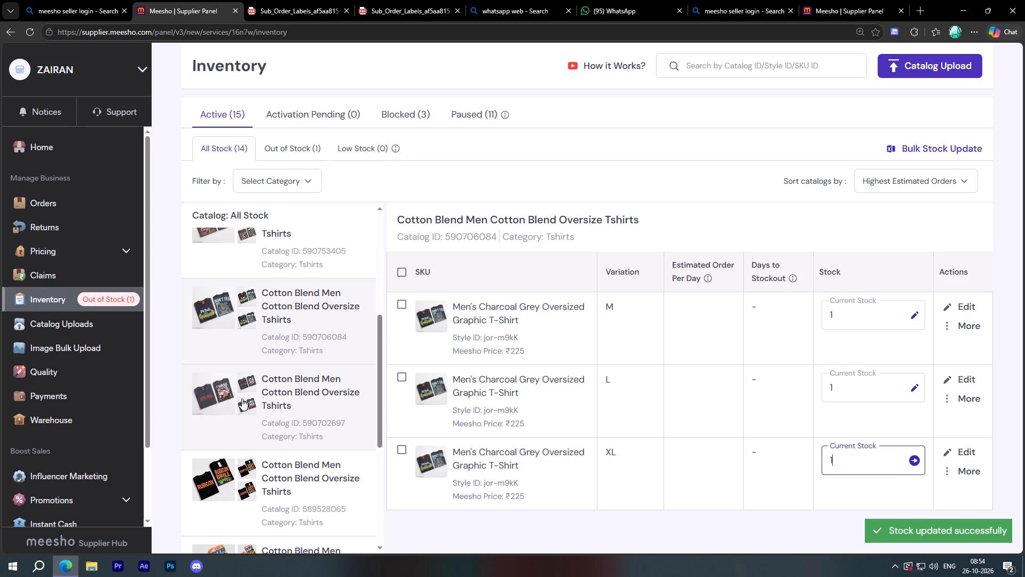
{"action": "left_click", "coordinate": [236, 387]}
{"action": "scroll", "coordinate": [307, 409], "scroll_direction": "down", "scroll_amount": 1}
{"action": "scroll", "coordinate": [432, 410], "scroll_direction": "down", "scroll_amount": 2}
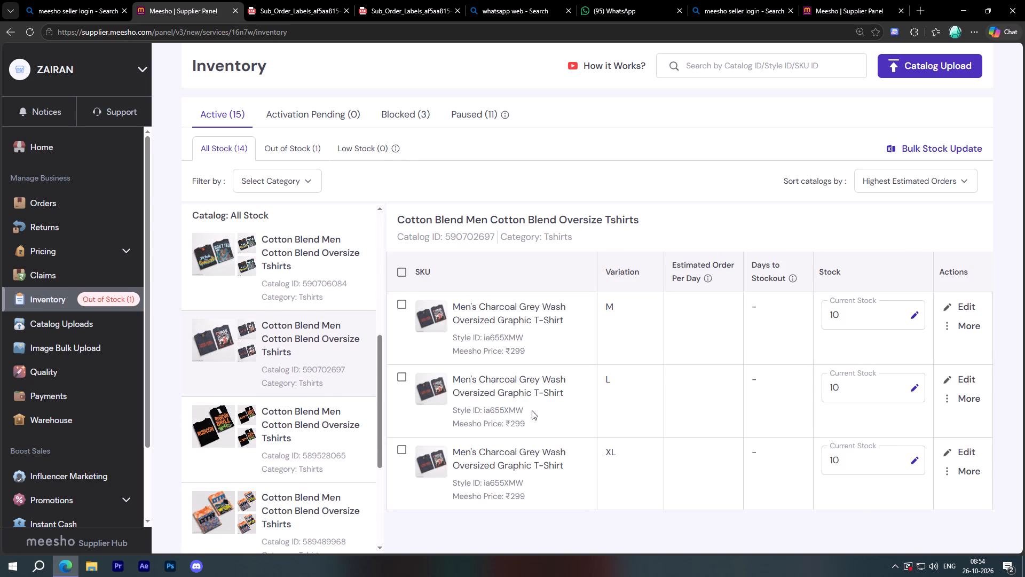
{"action": "scroll", "coordinate": [532, 410], "scroll_direction": "down", "scroll_amount": 2}
{"action": "left_click", "coordinate": [849, 311]}
{"action": "key", "text": "BackSpace"}
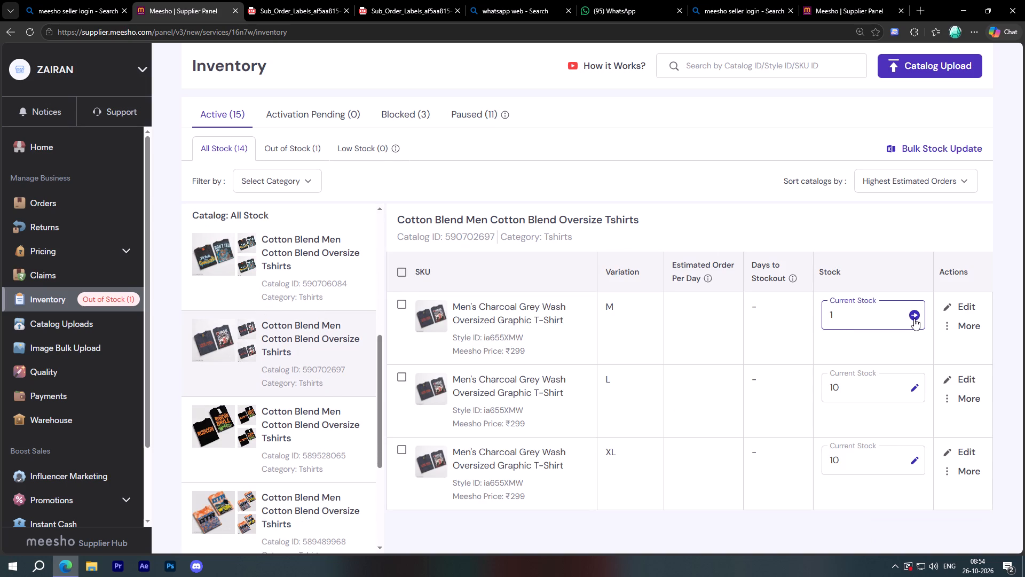
{"action": "left_click", "coordinate": [914, 318]}
{"action": "left_click", "coordinate": [847, 390]}
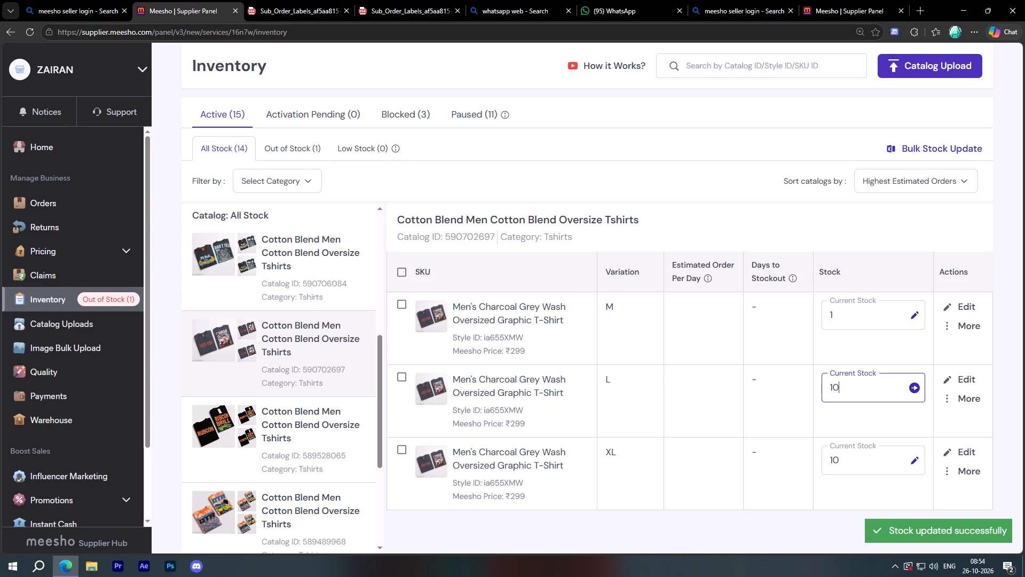
{"action": "key", "text": "BackSpace"}
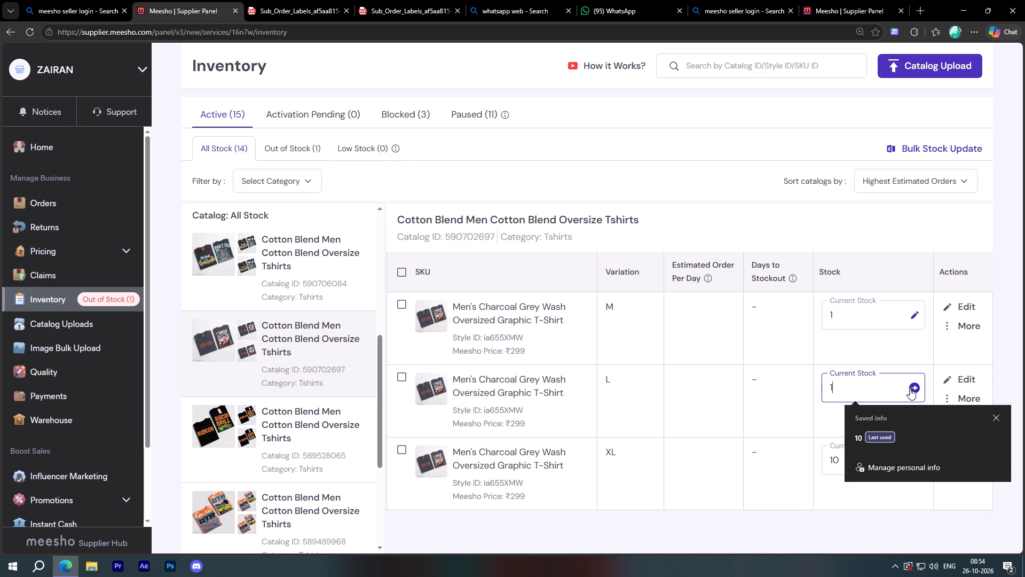
{"action": "left_click", "coordinate": [914, 388]}
{"action": "left_click", "coordinate": [845, 461]}
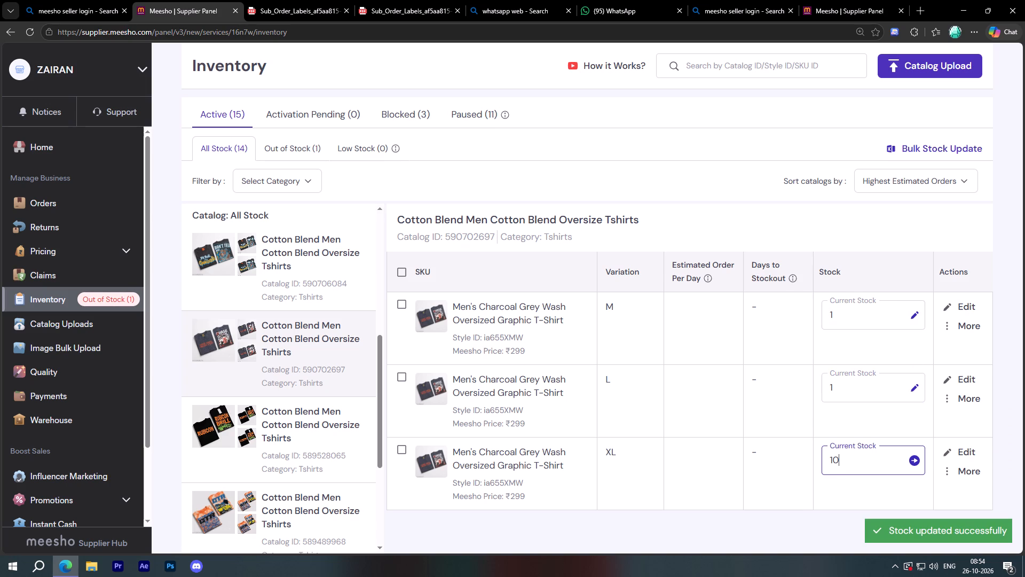
{"action": "key", "text": "BackSpace"}
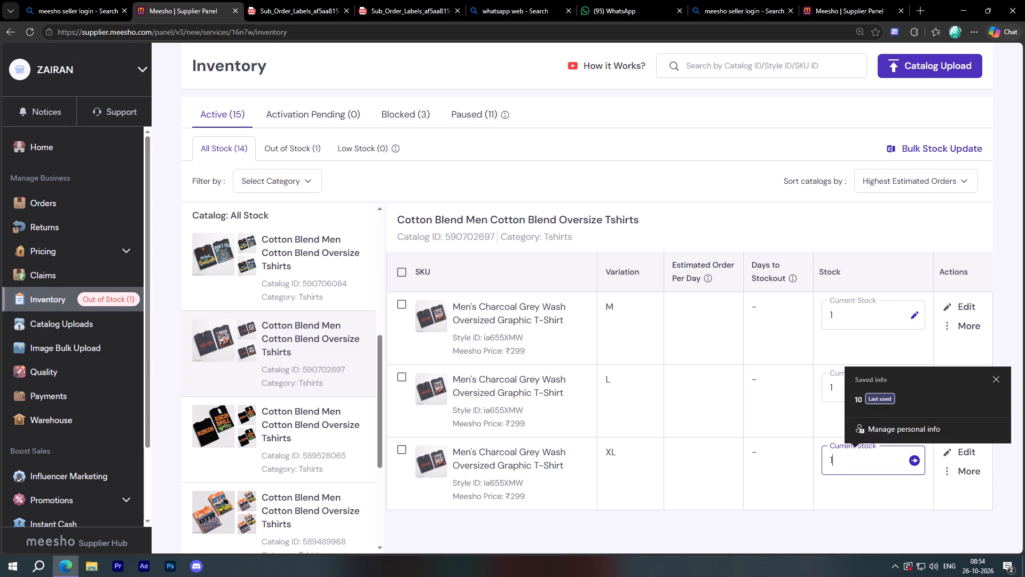
{"action": "left_click", "coordinate": [912, 463]}
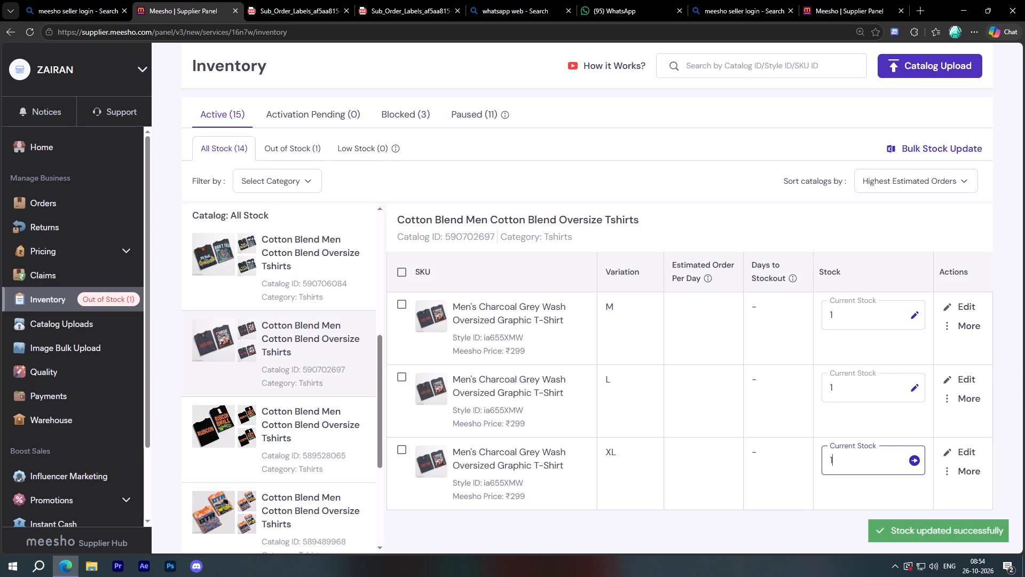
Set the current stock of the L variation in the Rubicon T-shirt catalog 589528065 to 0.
{"action": "scroll", "coordinate": [379, 376], "scroll_direction": "down", "scroll_amount": 1}
{"action": "left_click", "coordinate": [231, 378]}
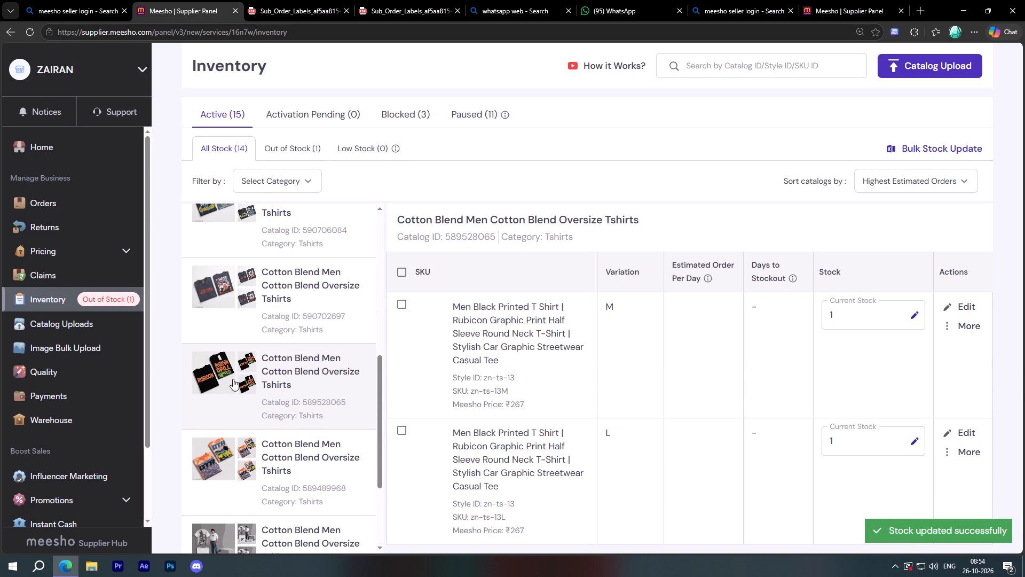
{"action": "scroll", "coordinate": [772, 403], "scroll_direction": "down", "scroll_amount": 4}
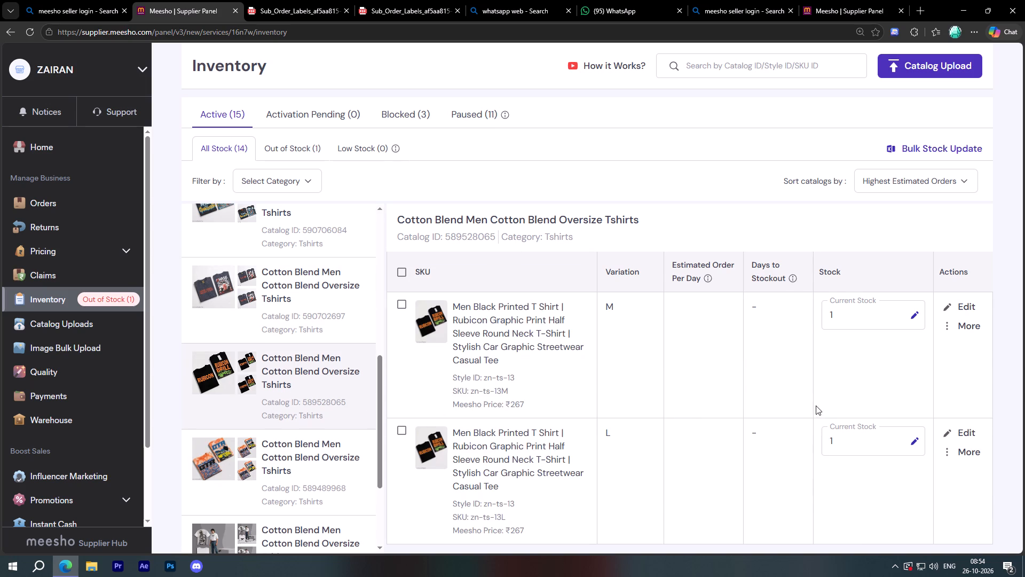
{"action": "scroll", "coordinate": [815, 399], "scroll_direction": "up", "scroll_amount": 4}
{"action": "left_click", "coordinate": [848, 445]}
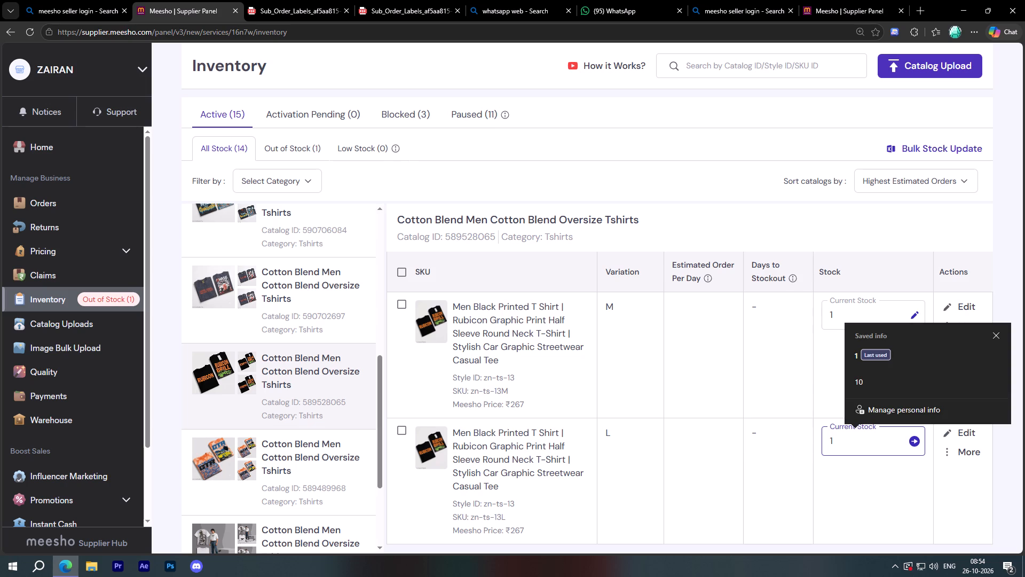
{"action": "left_click", "coordinate": [852, 443]}
{"action": "key", "text": "BackSpace"}
{"action": "key", "text": "0"}
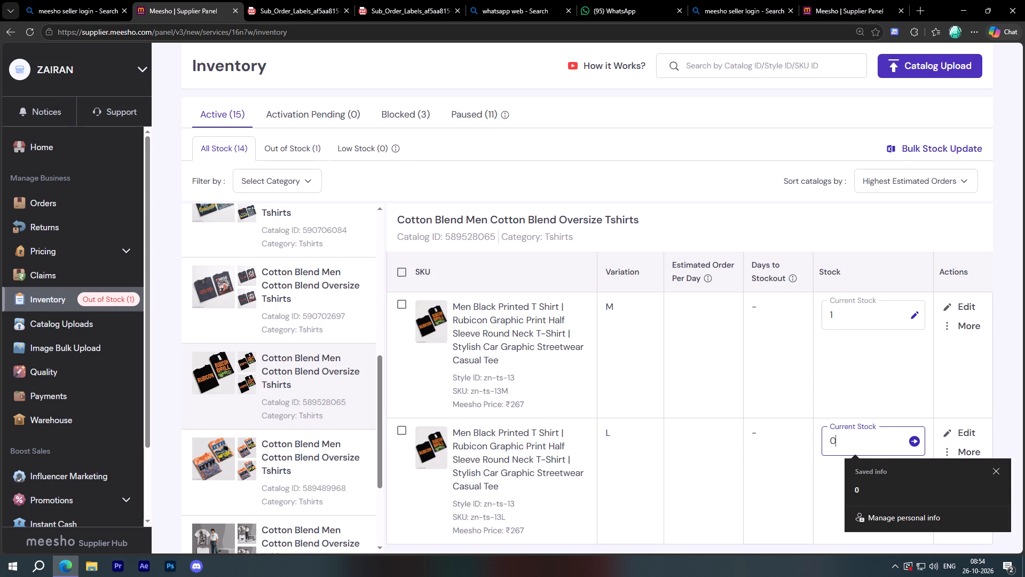
{"action": "left_click", "coordinate": [914, 443]}
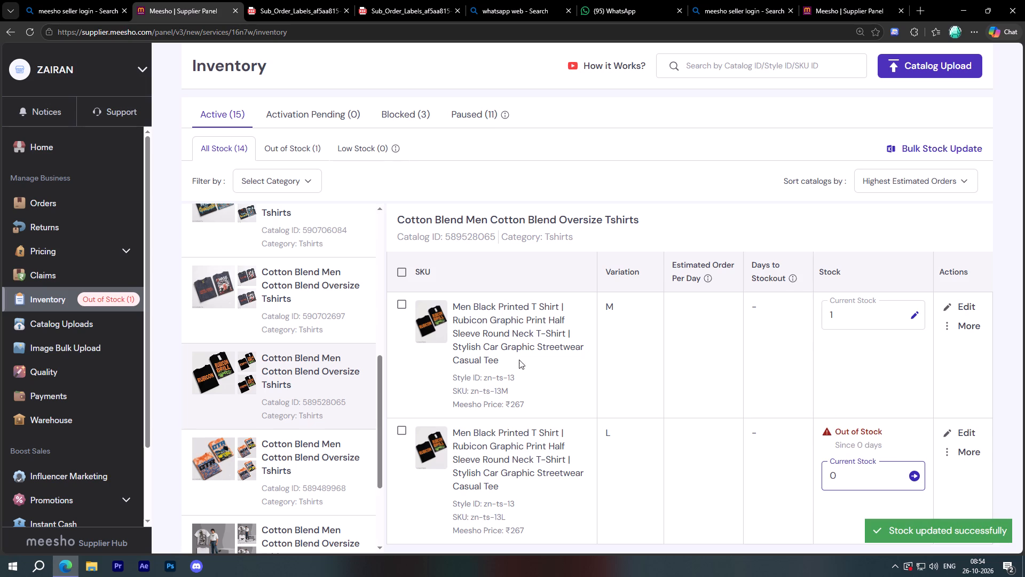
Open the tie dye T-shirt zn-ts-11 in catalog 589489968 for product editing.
{"action": "scroll", "coordinate": [297, 389], "scroll_direction": "down", "scroll_amount": 3}
{"action": "left_click", "coordinate": [254, 324]}
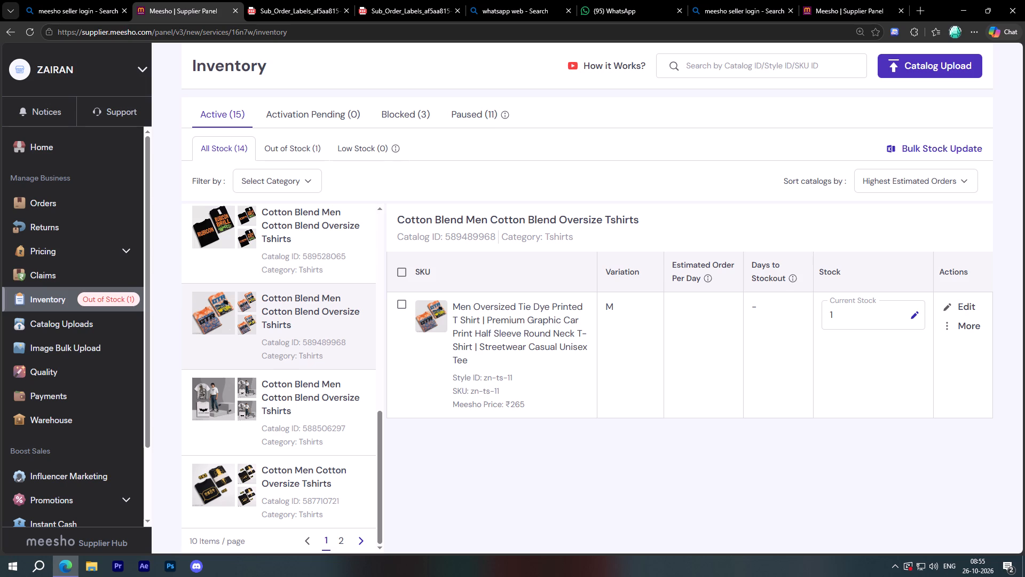
{"action": "key", "text": "Return"}
{"action": "scroll", "coordinate": [454, 340], "scroll_direction": "up", "scroll_amount": 1}
{"action": "left_click", "coordinate": [944, 329]}
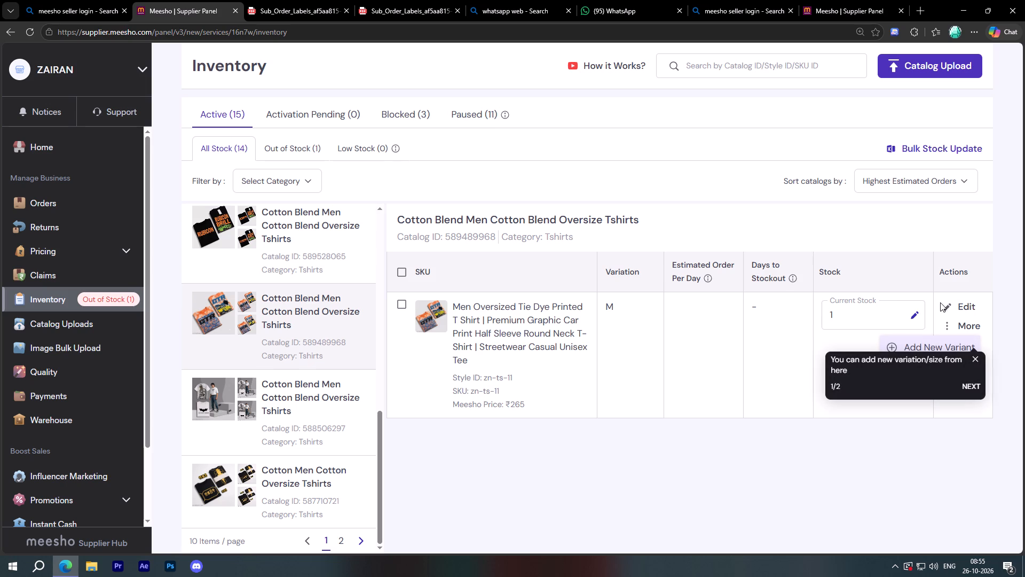
{"action": "left_click", "coordinate": [949, 309]}
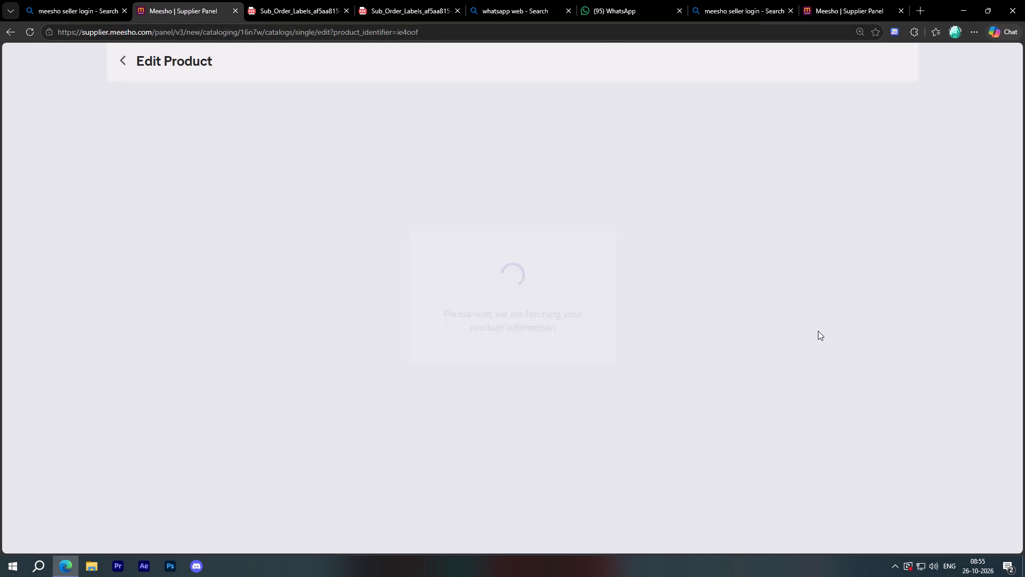
Examine the T-shirt's product details, attributes and all columns of its size and price table.
{"action": "scroll", "coordinate": [505, 328], "scroll_direction": "down", "scroll_amount": 4}
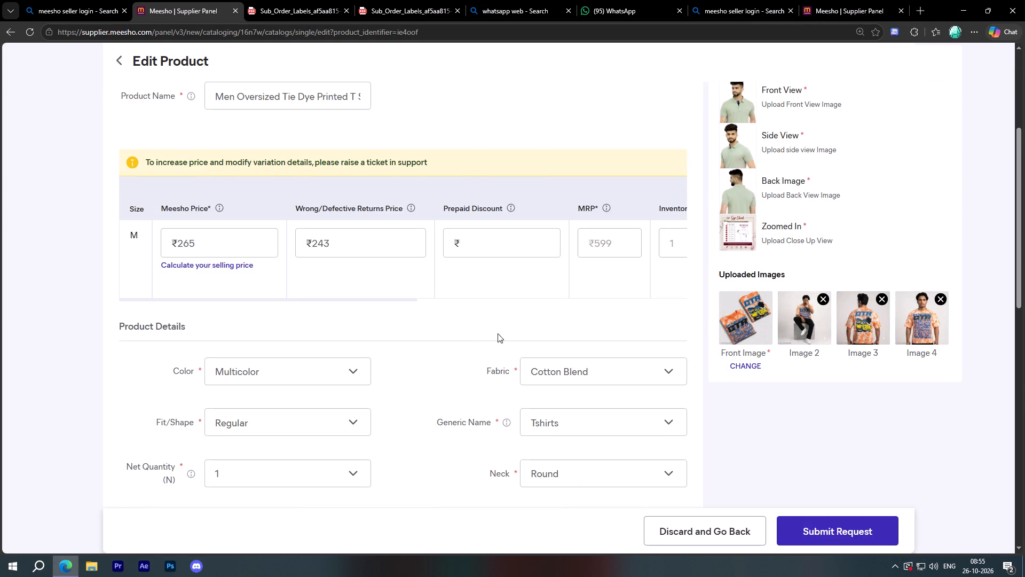
{"action": "scroll", "coordinate": [467, 338], "scroll_direction": "down", "scroll_amount": 14}
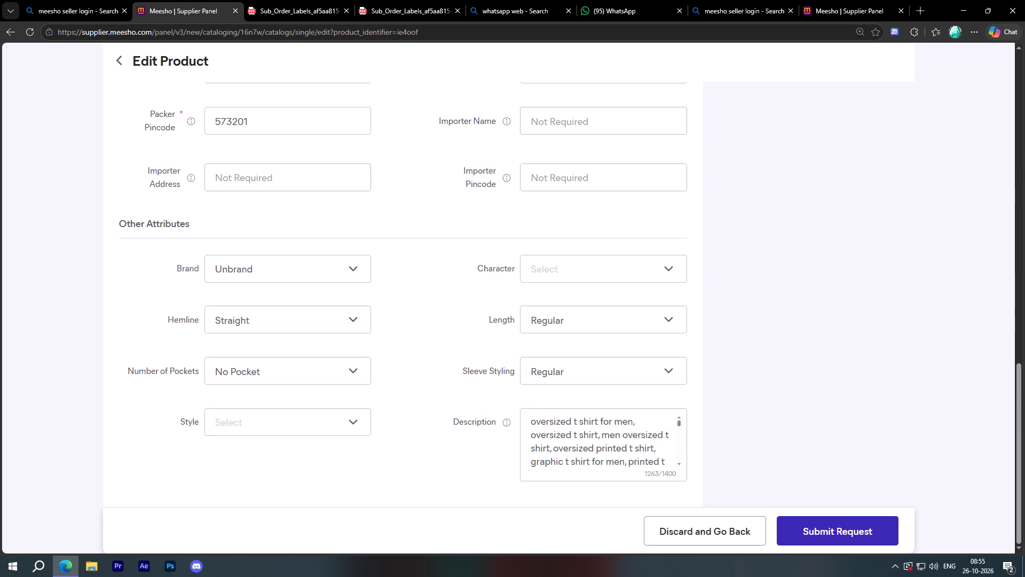
{"action": "scroll", "coordinate": [490, 319], "scroll_direction": "down", "scroll_amount": 3}
{"action": "scroll", "coordinate": [509, 318], "scroll_direction": "up", "scroll_amount": 17}
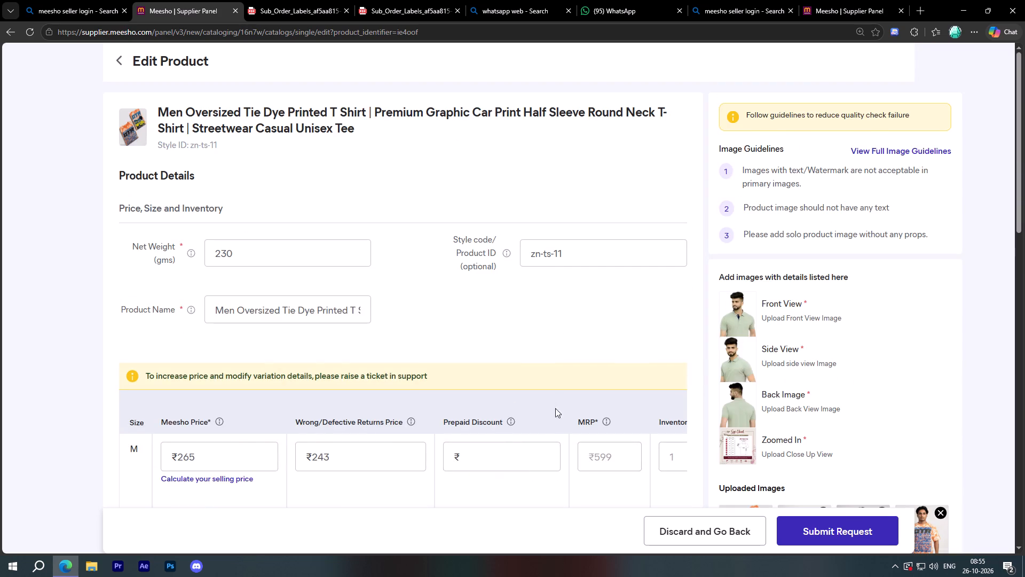
{"action": "scroll", "coordinate": [611, 446], "scroll_direction": "down", "scroll_amount": 1}
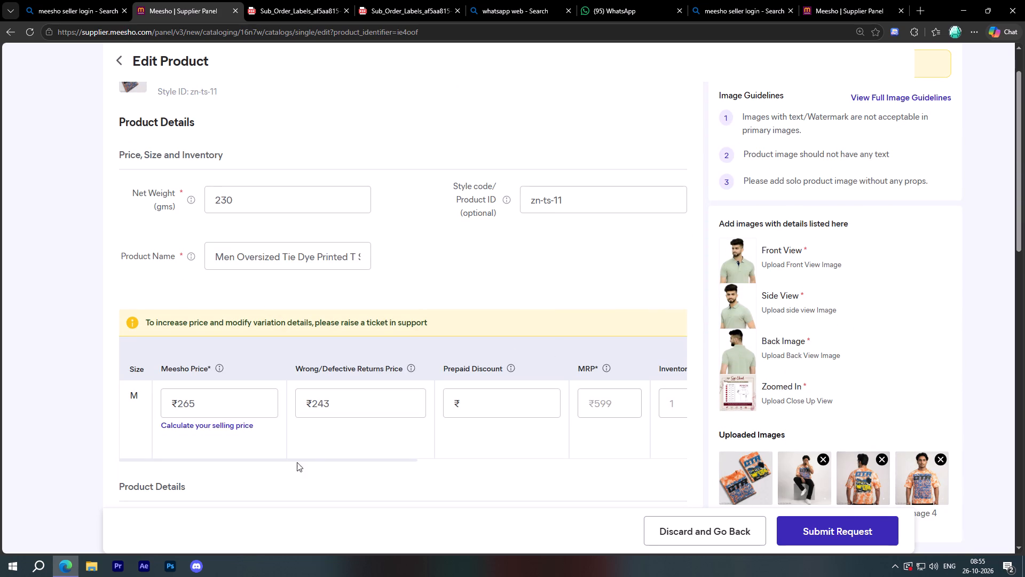
{"action": "left_click_drag", "start_coordinate": [314, 461], "coordinate": [486, 460]}
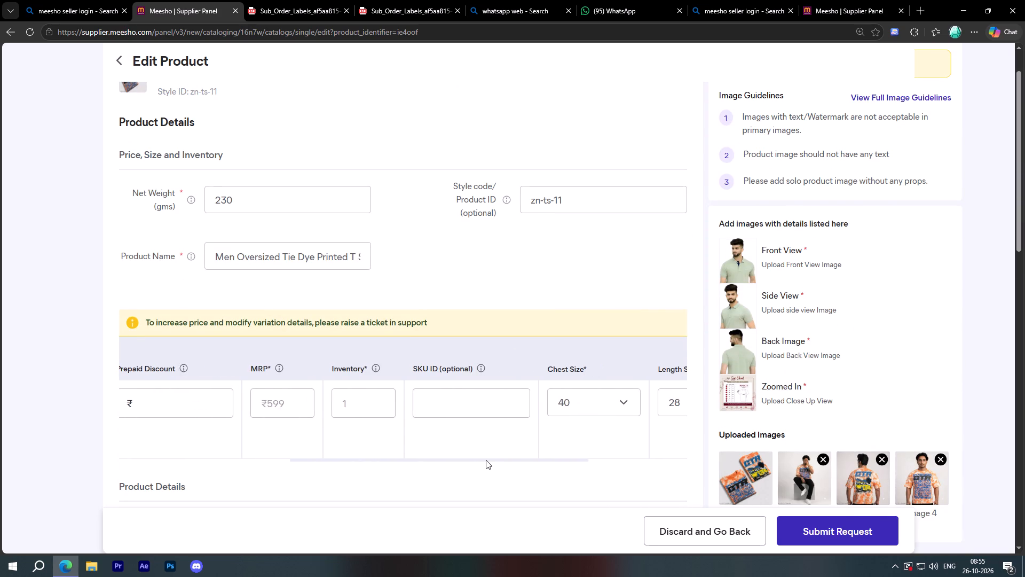
{"action": "left_click_drag", "start_coordinate": [486, 460], "coordinate": [508, 457]}
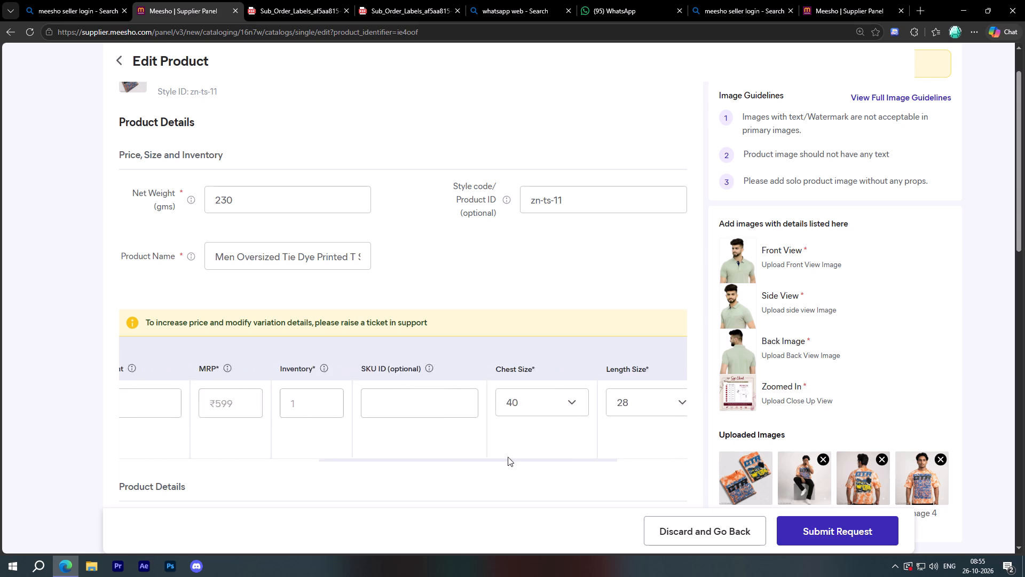
{"action": "left_click_drag", "start_coordinate": [508, 457], "coordinate": [237, 441]}
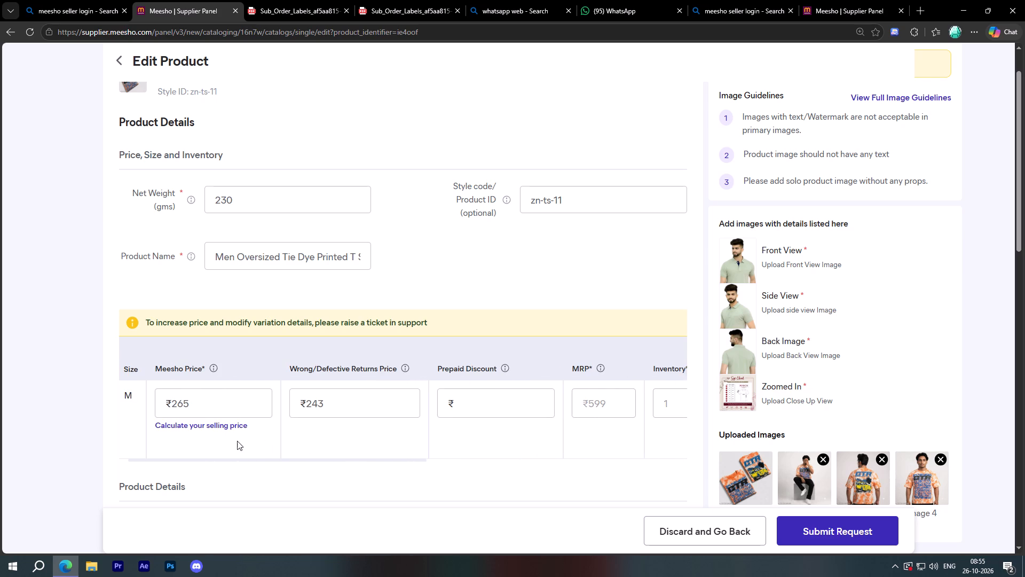
{"action": "left_click_drag", "start_coordinate": [237, 441], "coordinate": [234, 440]}
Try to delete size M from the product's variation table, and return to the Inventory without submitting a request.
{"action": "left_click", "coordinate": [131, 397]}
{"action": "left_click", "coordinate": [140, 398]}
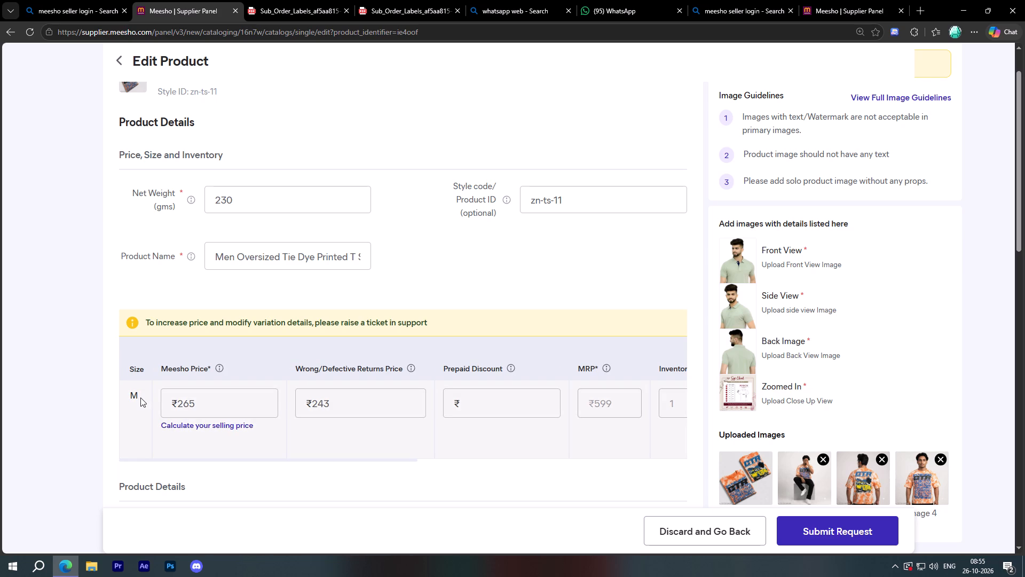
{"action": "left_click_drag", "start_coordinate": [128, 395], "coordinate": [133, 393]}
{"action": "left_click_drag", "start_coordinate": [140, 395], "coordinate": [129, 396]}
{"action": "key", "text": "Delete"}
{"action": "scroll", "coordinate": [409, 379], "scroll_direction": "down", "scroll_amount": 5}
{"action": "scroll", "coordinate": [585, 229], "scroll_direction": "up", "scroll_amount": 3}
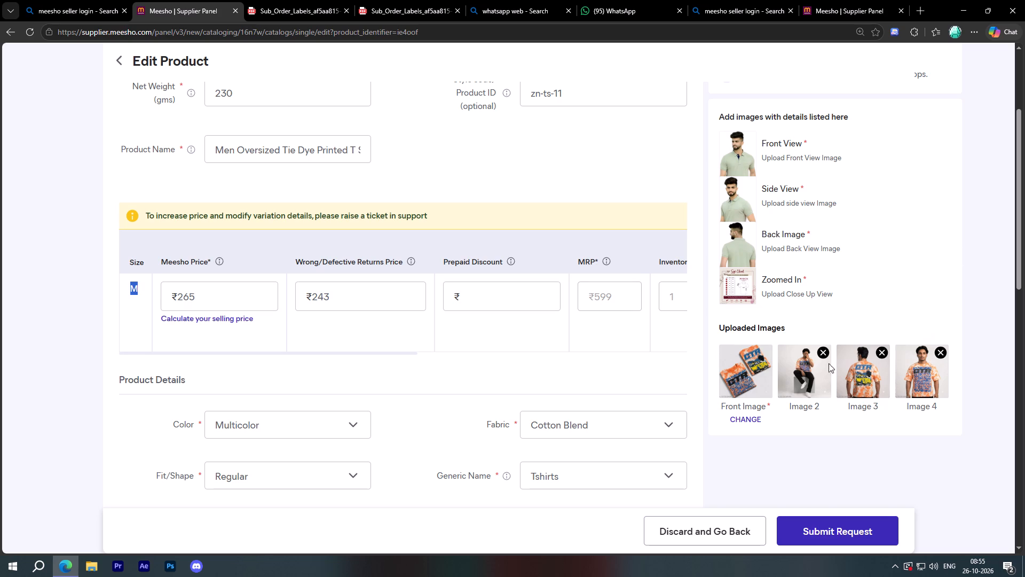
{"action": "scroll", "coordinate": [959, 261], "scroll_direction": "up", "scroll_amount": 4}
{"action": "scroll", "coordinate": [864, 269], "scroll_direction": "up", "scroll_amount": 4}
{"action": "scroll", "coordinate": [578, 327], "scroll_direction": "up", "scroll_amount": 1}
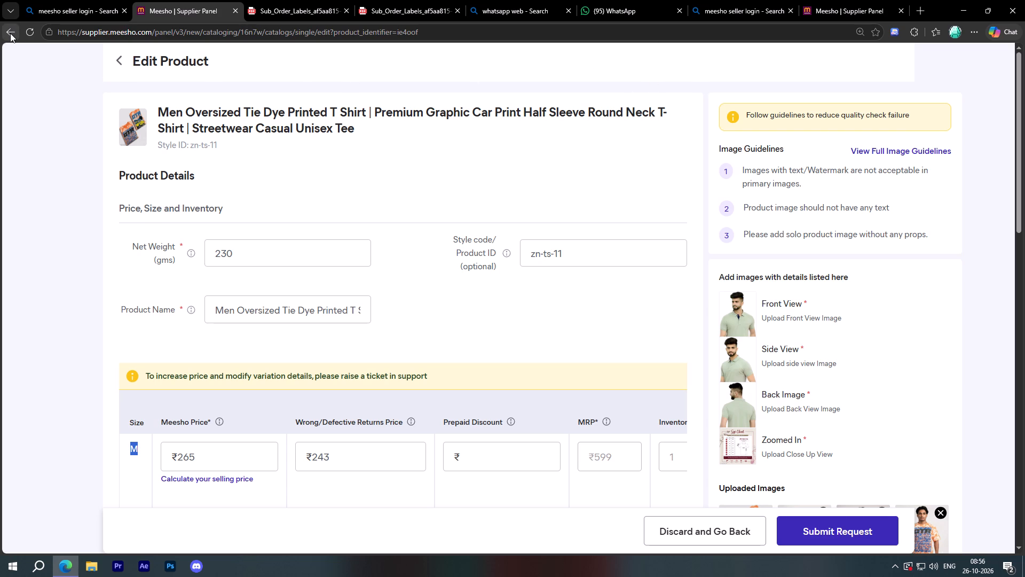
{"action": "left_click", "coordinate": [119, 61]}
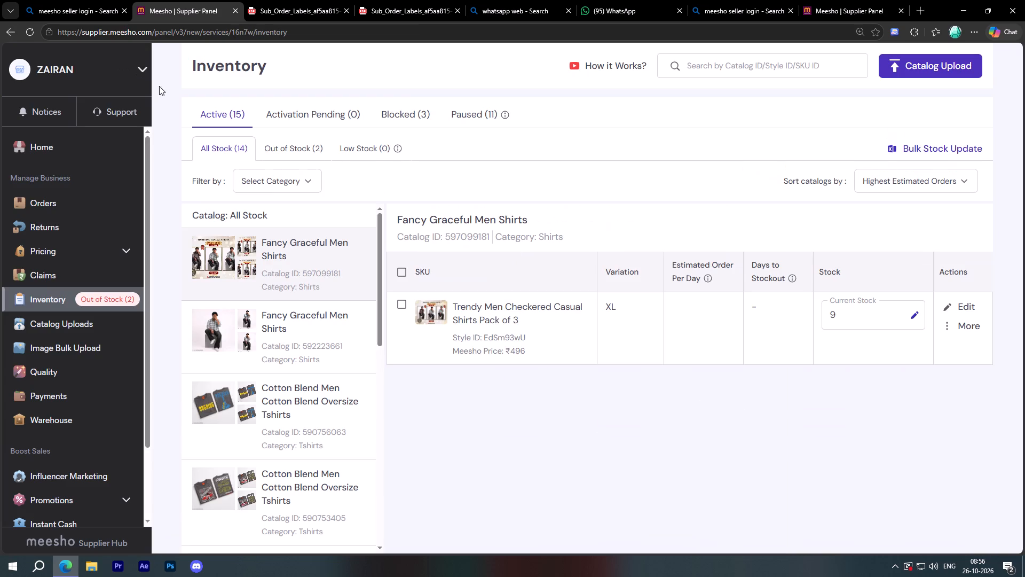
Check the out-of-stock and low-stock catalog lists among the active inventory.
{"action": "left_click", "coordinate": [317, 147]}
{"action": "left_click", "coordinate": [376, 149]}
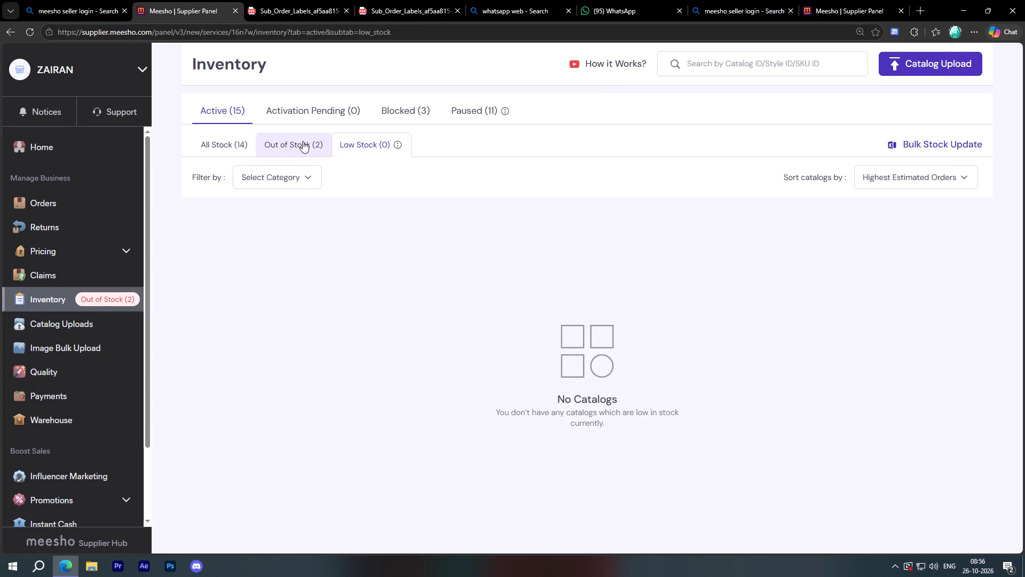
{"action": "left_click", "coordinate": [303, 141]}
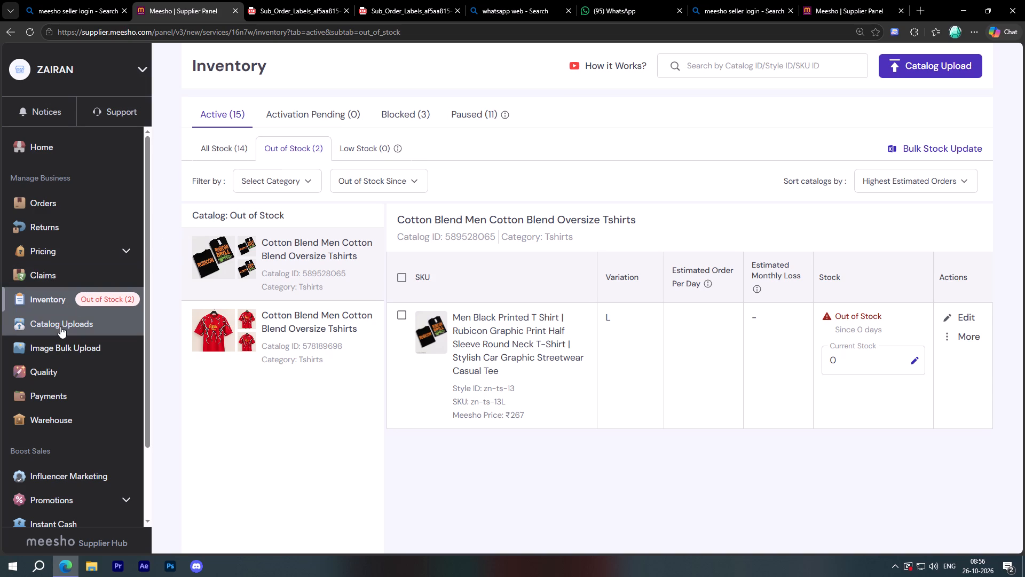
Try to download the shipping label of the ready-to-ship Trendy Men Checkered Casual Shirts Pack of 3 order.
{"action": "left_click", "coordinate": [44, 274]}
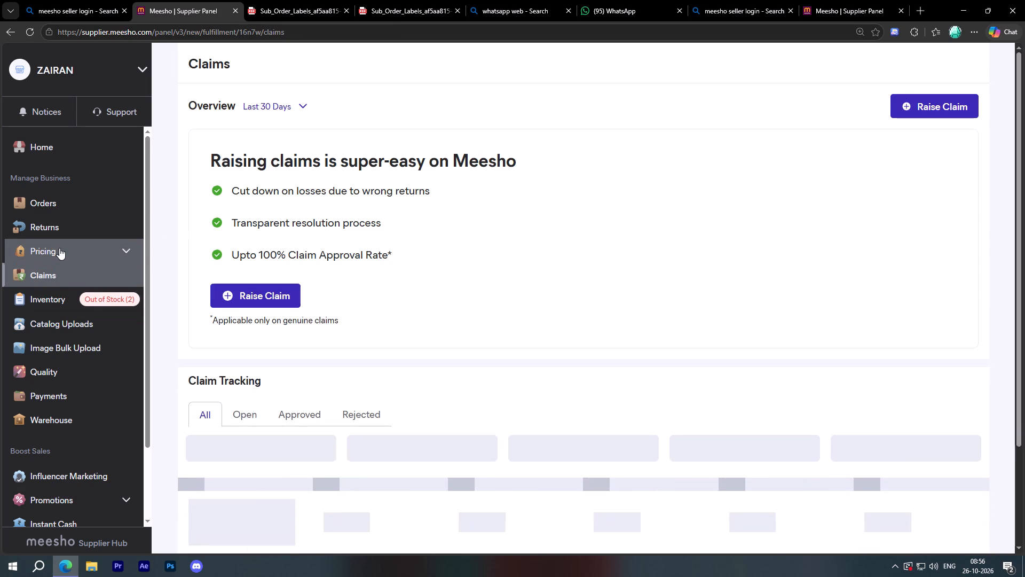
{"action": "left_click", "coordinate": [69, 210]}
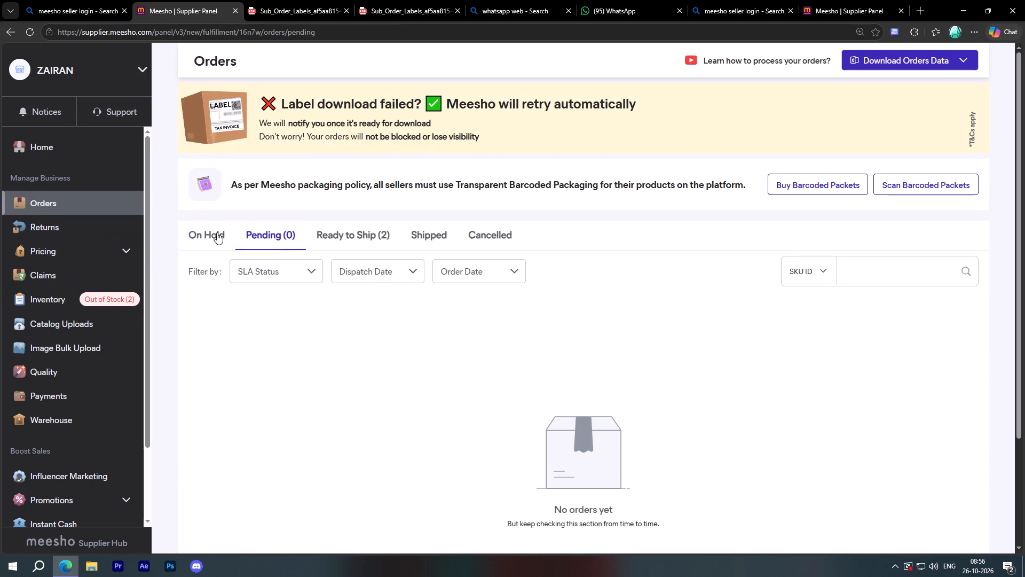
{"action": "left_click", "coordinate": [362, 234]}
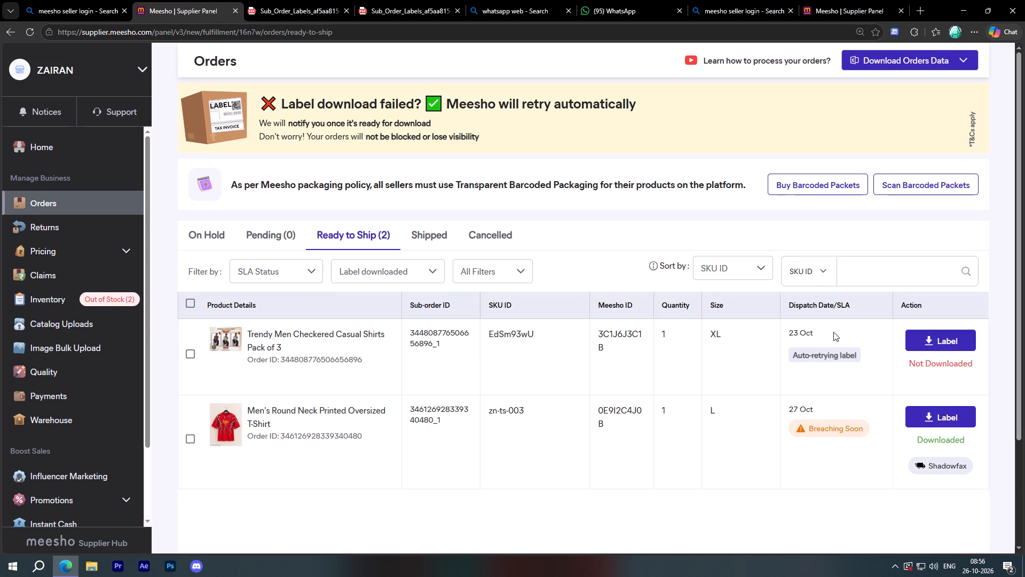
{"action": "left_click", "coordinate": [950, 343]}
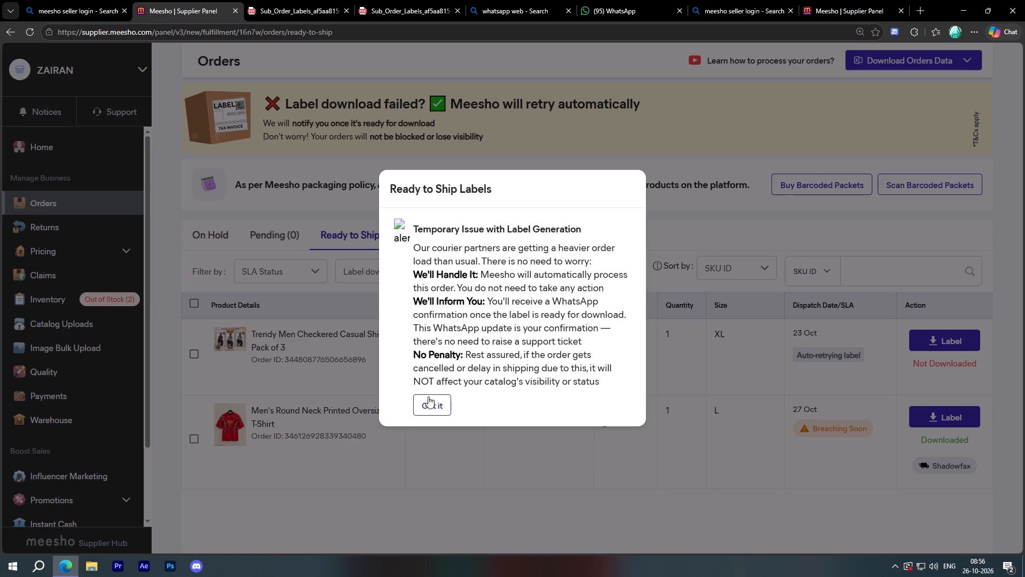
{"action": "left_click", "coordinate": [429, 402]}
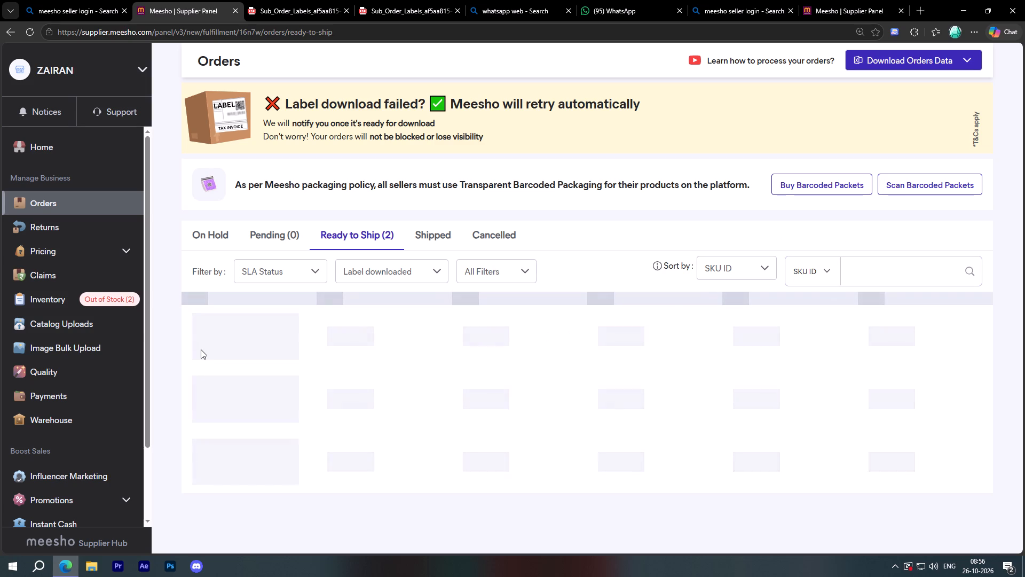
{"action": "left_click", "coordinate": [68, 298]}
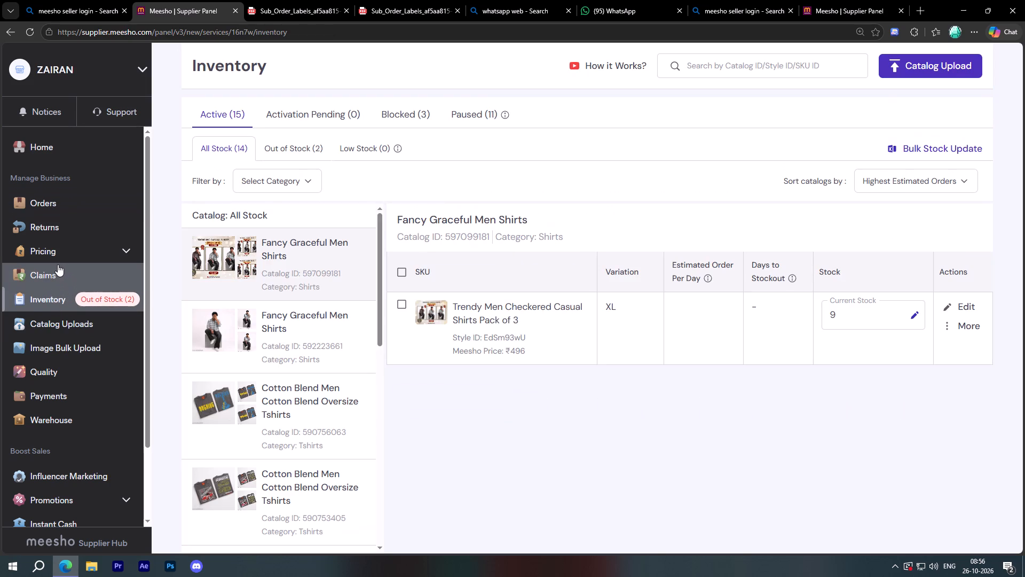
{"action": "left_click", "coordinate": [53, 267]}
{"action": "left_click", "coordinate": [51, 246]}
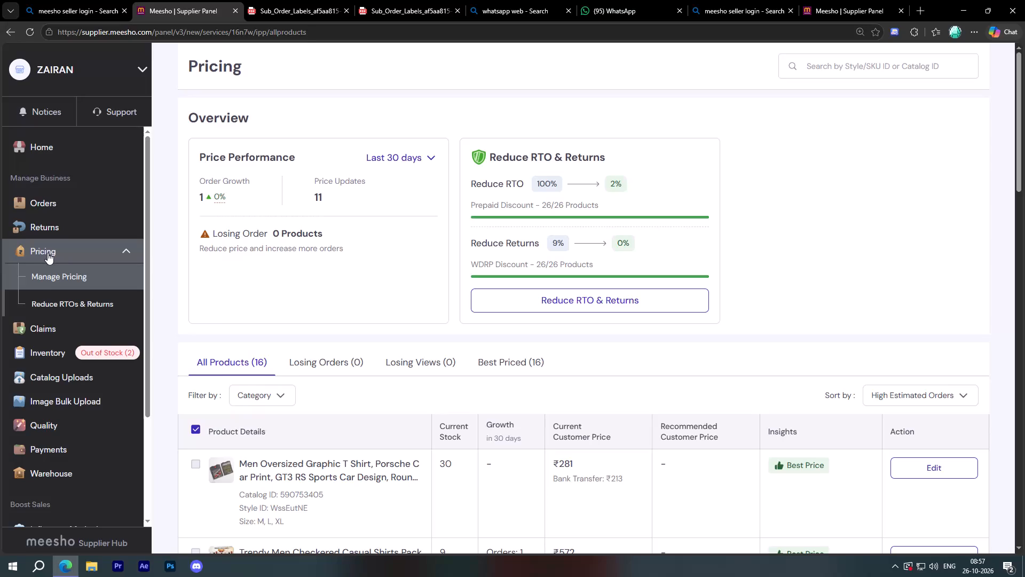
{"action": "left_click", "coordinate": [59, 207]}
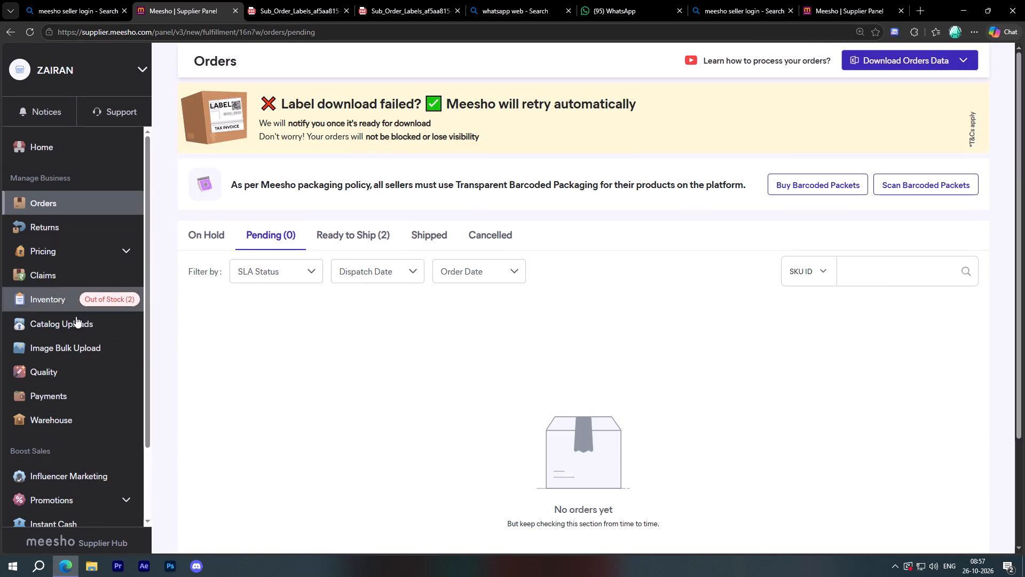
Review the payments overview with its payments over time, and the upcoming promotion sale events.
{"action": "left_click", "coordinate": [48, 399]}
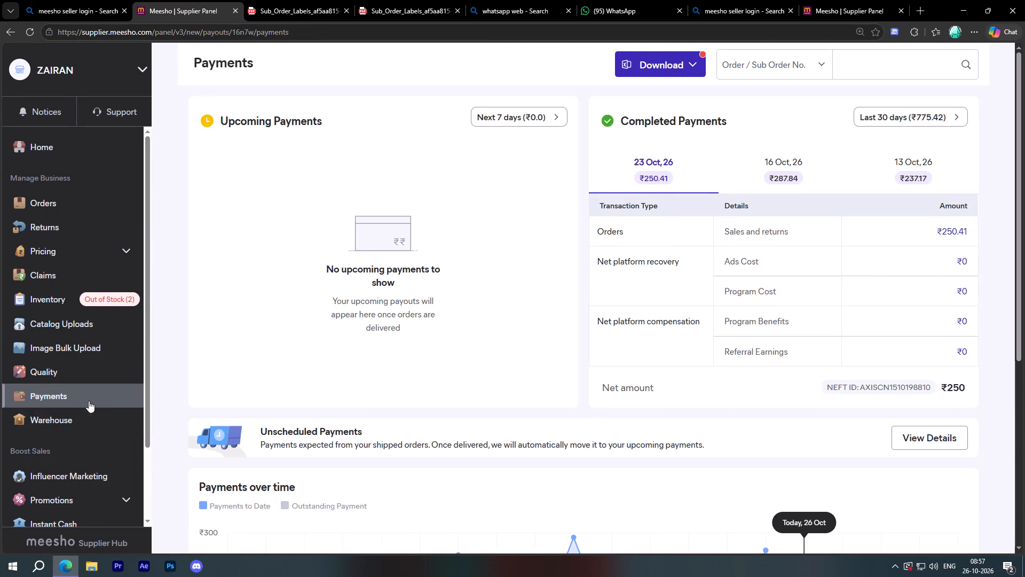
{"action": "scroll", "coordinate": [76, 457], "scroll_direction": "down", "scroll_amount": 6}
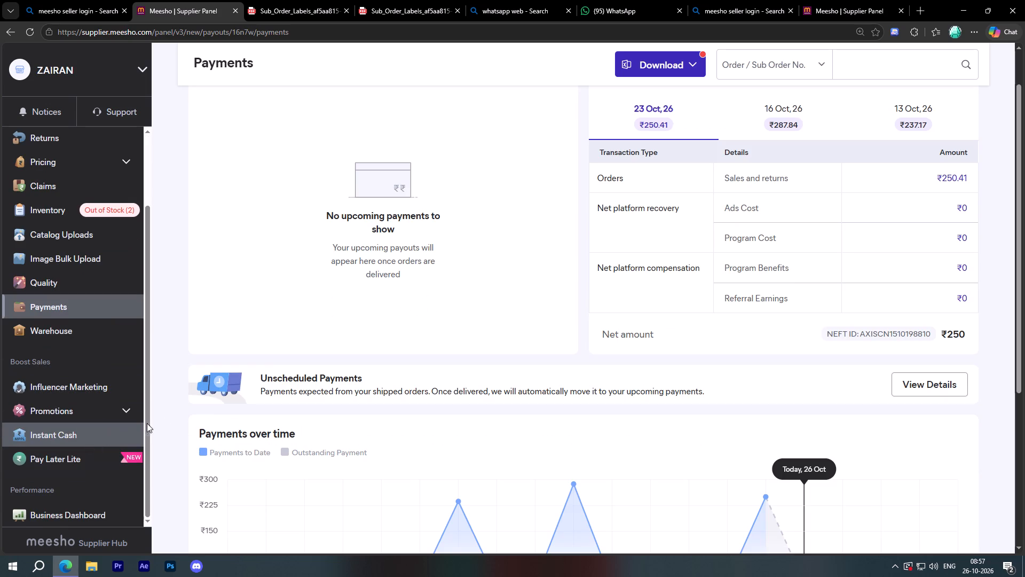
{"action": "scroll", "coordinate": [146, 419], "scroll_direction": "up", "scroll_amount": 1}
{"action": "scroll", "coordinate": [18, 440], "scroll_direction": "down", "scroll_amount": 5}
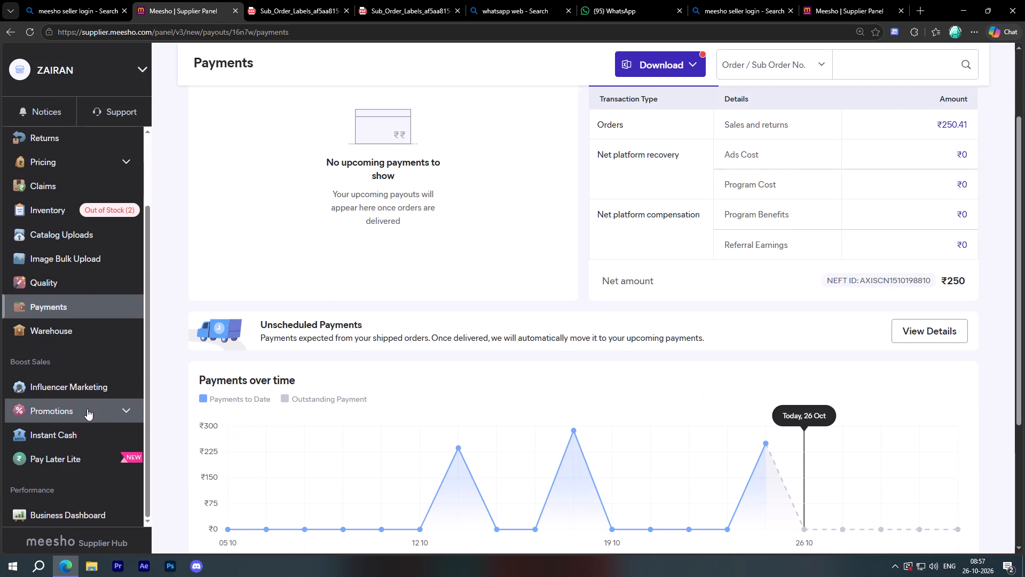
{"action": "left_click", "coordinate": [87, 409]}
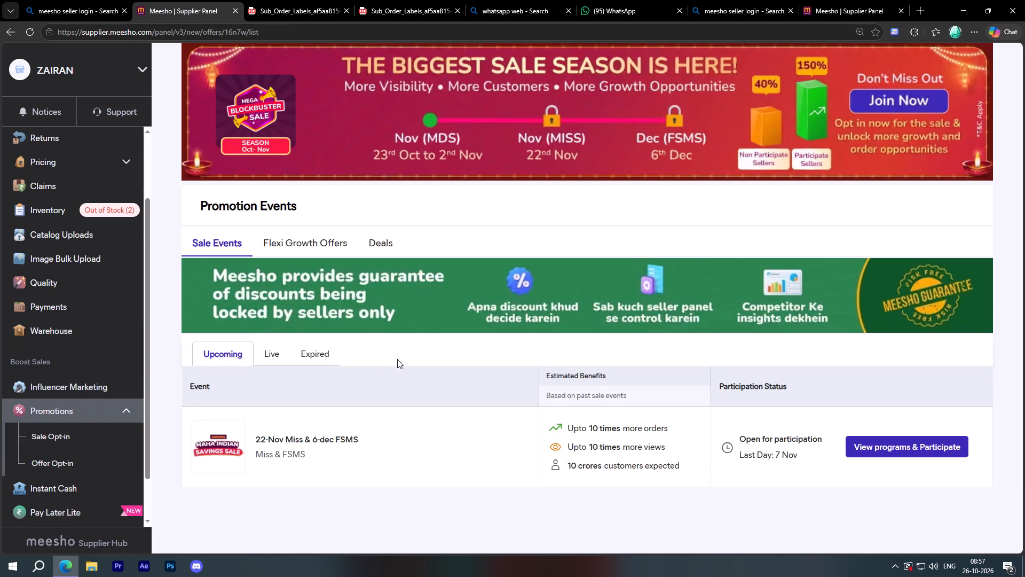
{"action": "scroll", "coordinate": [441, 348], "scroll_direction": "down", "scroll_amount": 4}
{"action": "scroll", "coordinate": [59, 280], "scroll_direction": "down", "scroll_amount": 8}
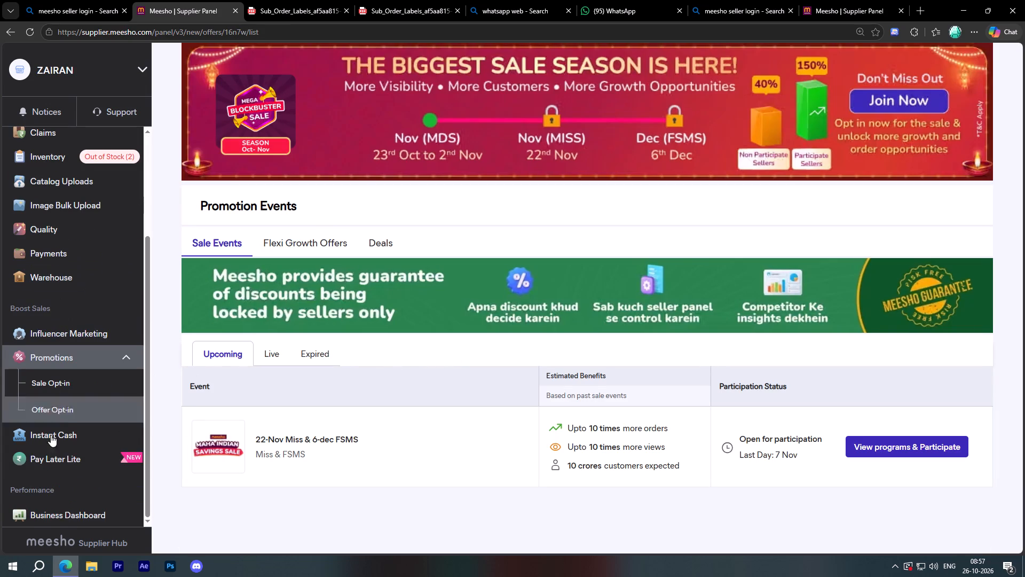
Compare the Business Dashboard's order overview for yesterday and for the last 7 days.
{"action": "left_click", "coordinate": [65, 509]}
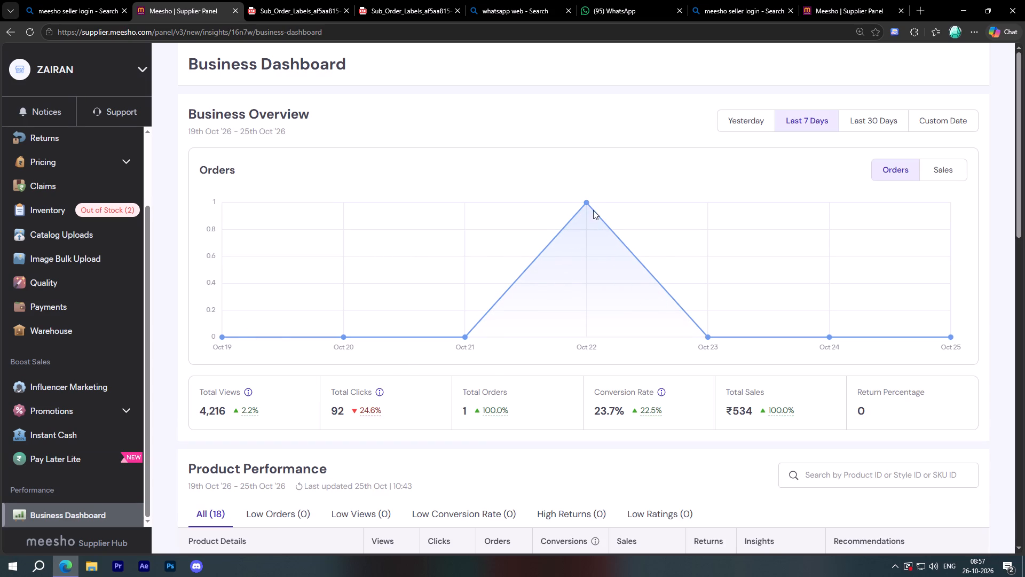
{"action": "left_click", "coordinate": [746, 131]}
{"action": "left_click", "coordinate": [815, 132]}
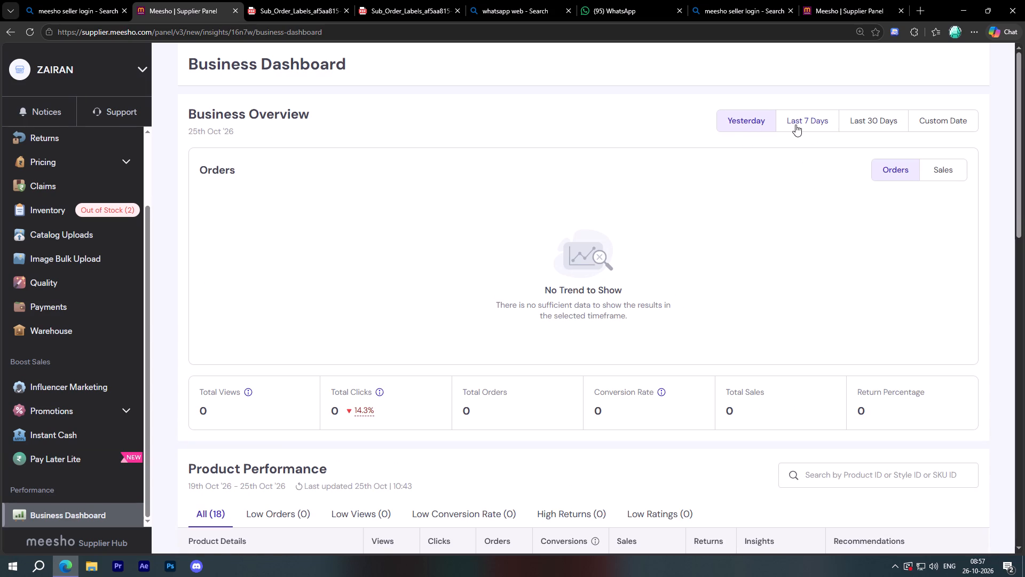
{"action": "left_click", "coordinate": [795, 124]}
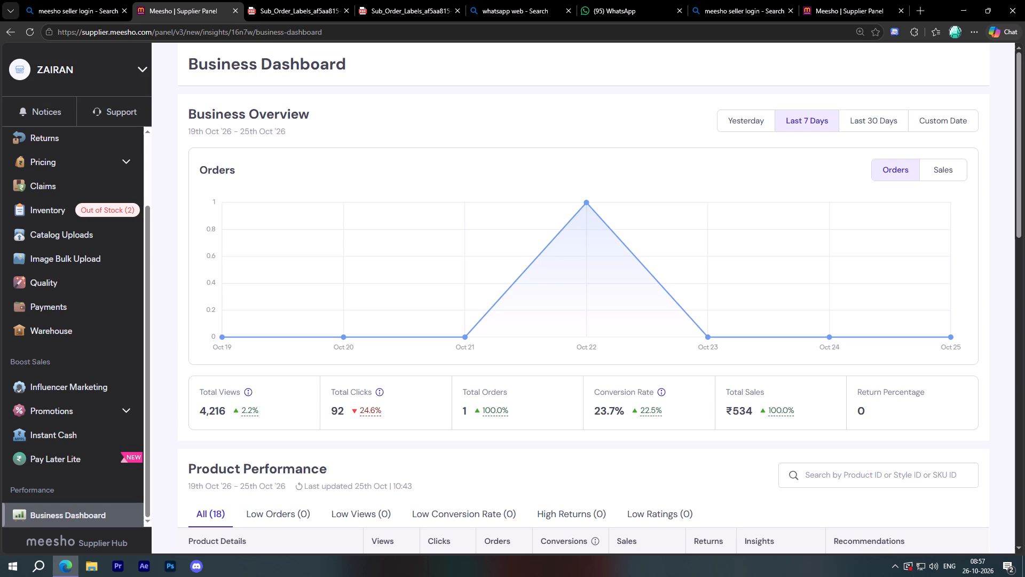
Examine the views, clicks, orders and sales of the listed products in the Product Performance table.
{"action": "scroll", "coordinate": [713, 346], "scroll_direction": "down", "scroll_amount": 5}
{"action": "scroll", "coordinate": [580, 324], "scroll_direction": "down", "scroll_amount": 1}
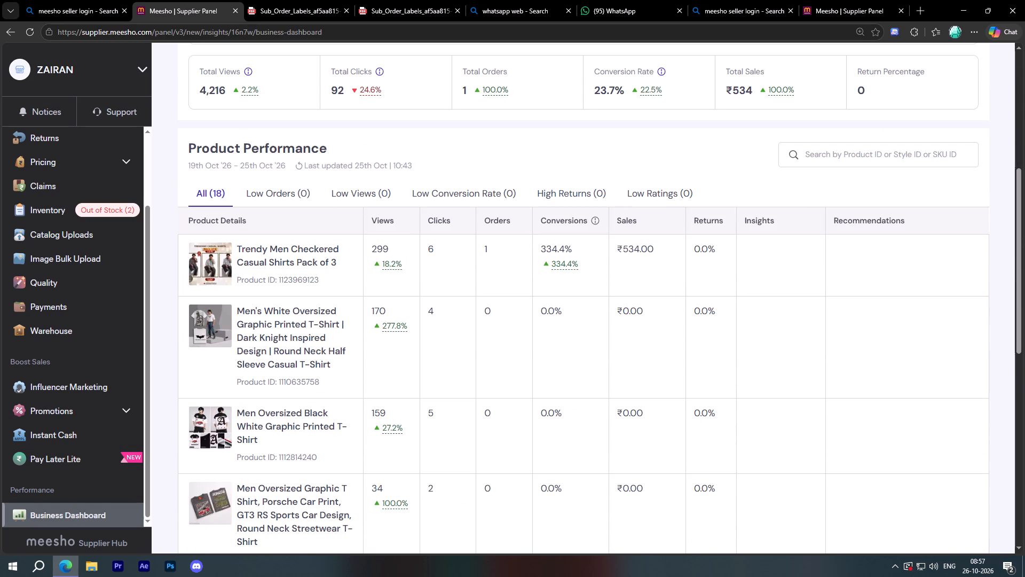
{"action": "scroll", "coordinate": [571, 260], "scroll_direction": "down", "scroll_amount": 12}
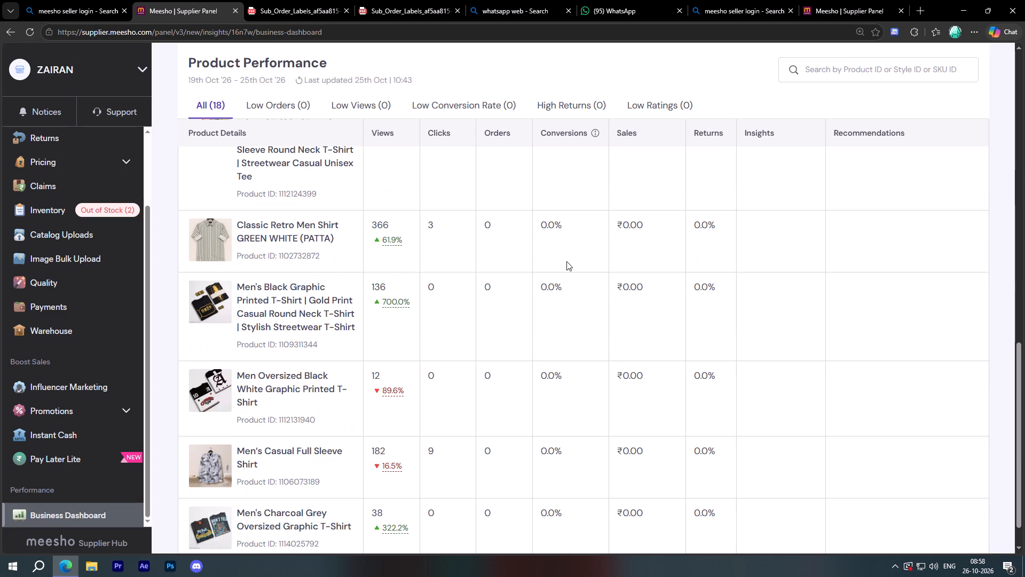
{"action": "scroll", "coordinate": [566, 261], "scroll_direction": "down", "scroll_amount": 9}
{"action": "scroll", "coordinate": [299, 264], "scroll_direction": "down", "scroll_amount": 7}
{"action": "scroll", "coordinate": [283, 222], "scroll_direction": "up", "scroll_amount": 11}
{"action": "scroll", "coordinate": [280, 216], "scroll_direction": "down", "scroll_amount": 13}
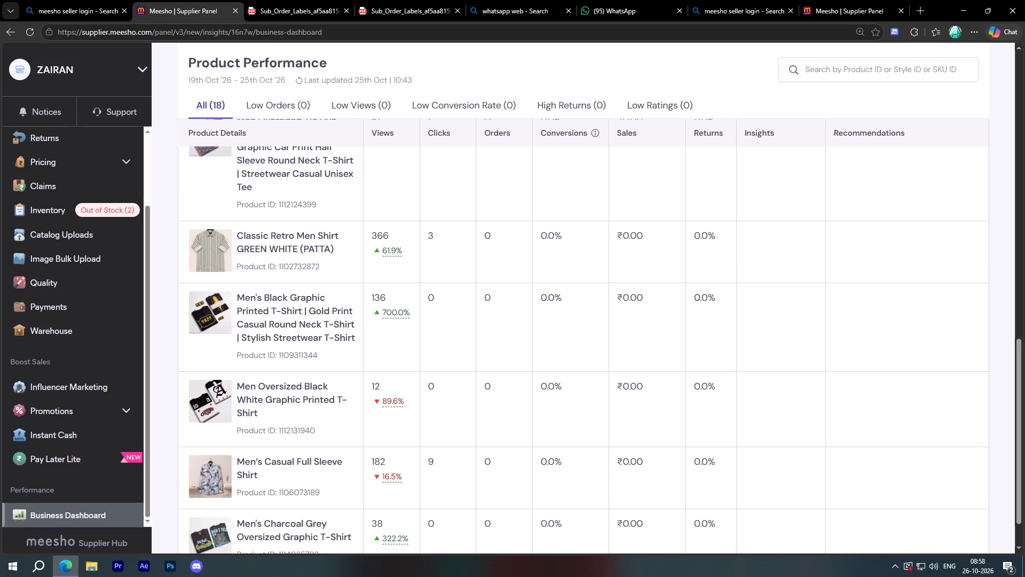
{"action": "scroll", "coordinate": [357, 314], "scroll_direction": "down", "scroll_amount": 9}
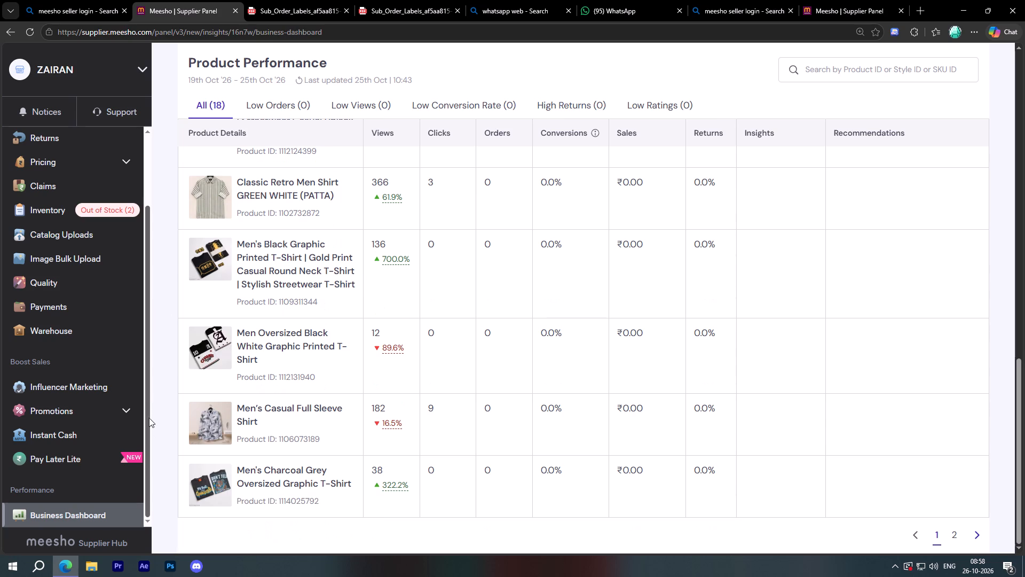
{"action": "scroll", "coordinate": [293, 333], "scroll_direction": "down", "scroll_amount": 2}
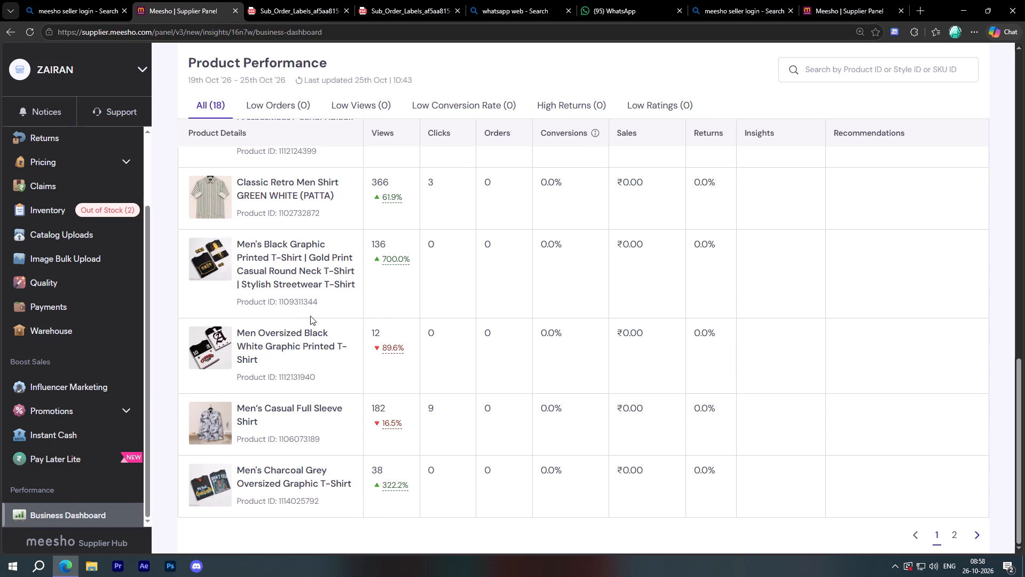
{"action": "scroll", "coordinate": [326, 311], "scroll_direction": "down", "scroll_amount": 4}
{"action": "scroll", "coordinate": [405, 251], "scroll_direction": "down", "scroll_amount": 7}
{"action": "scroll", "coordinate": [390, 262], "scroll_direction": "up", "scroll_amount": 7}
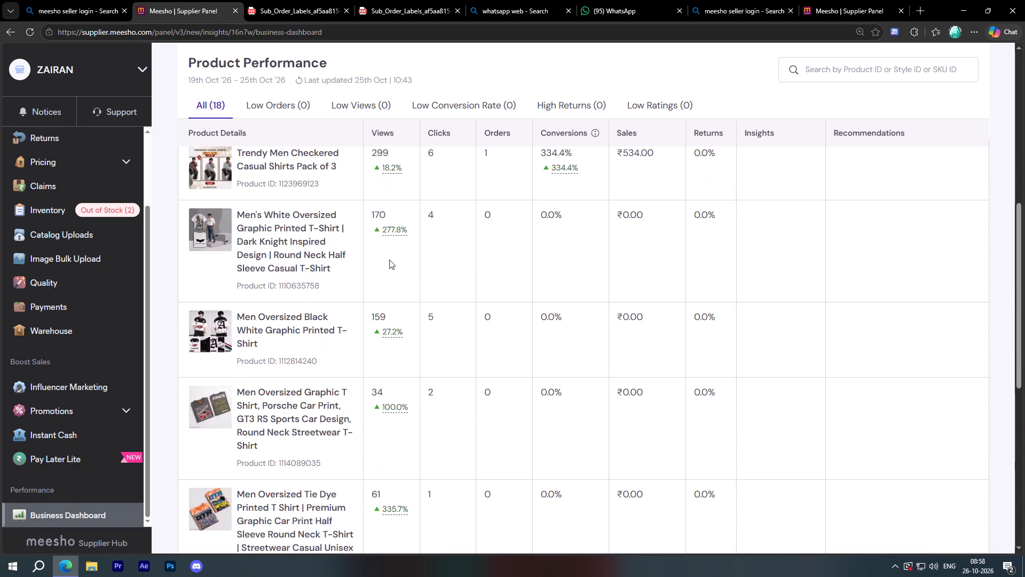
{"action": "scroll", "coordinate": [389, 260], "scroll_direction": "up", "scroll_amount": 8}
{"action": "scroll", "coordinate": [384, 254], "scroll_direction": "down", "scroll_amount": 8}
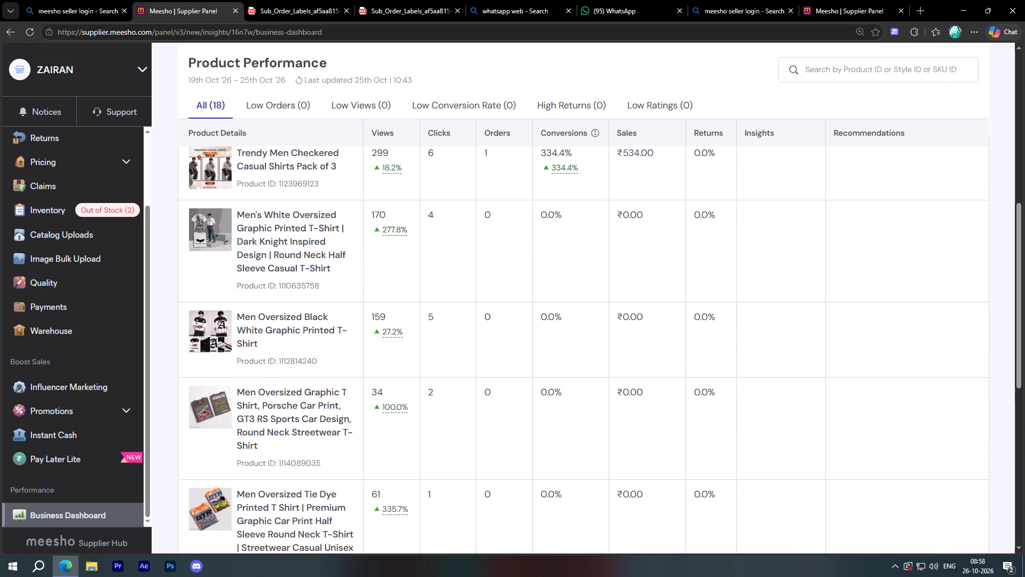
{"action": "scroll", "coordinate": [253, 179], "scroll_direction": "up", "scroll_amount": 3}
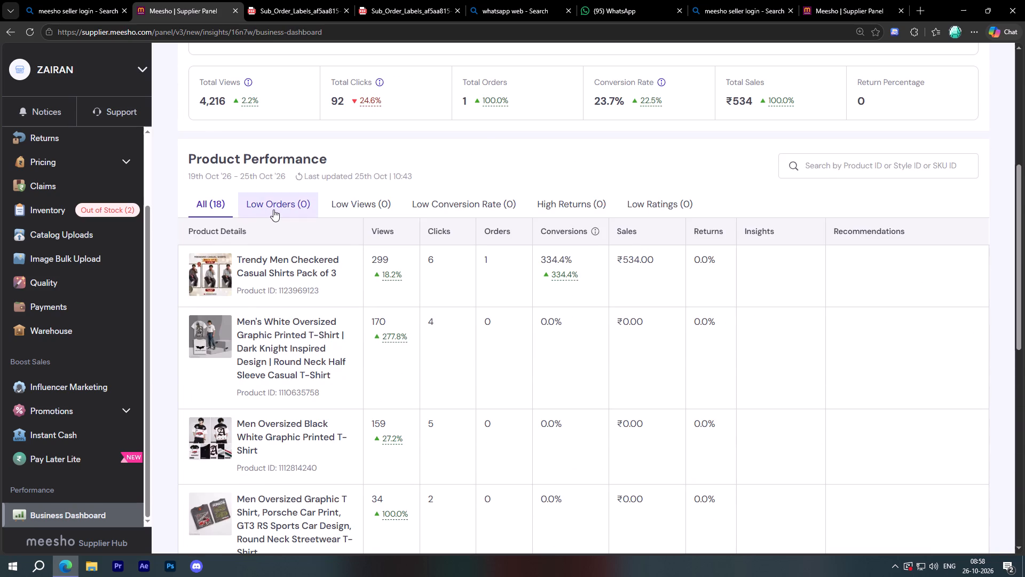
Check the Low Orders product group, return to all products, and re-examine their views, clicks and orders.
{"action": "left_click", "coordinate": [273, 209]}
{"action": "left_click", "coordinate": [221, 334]}
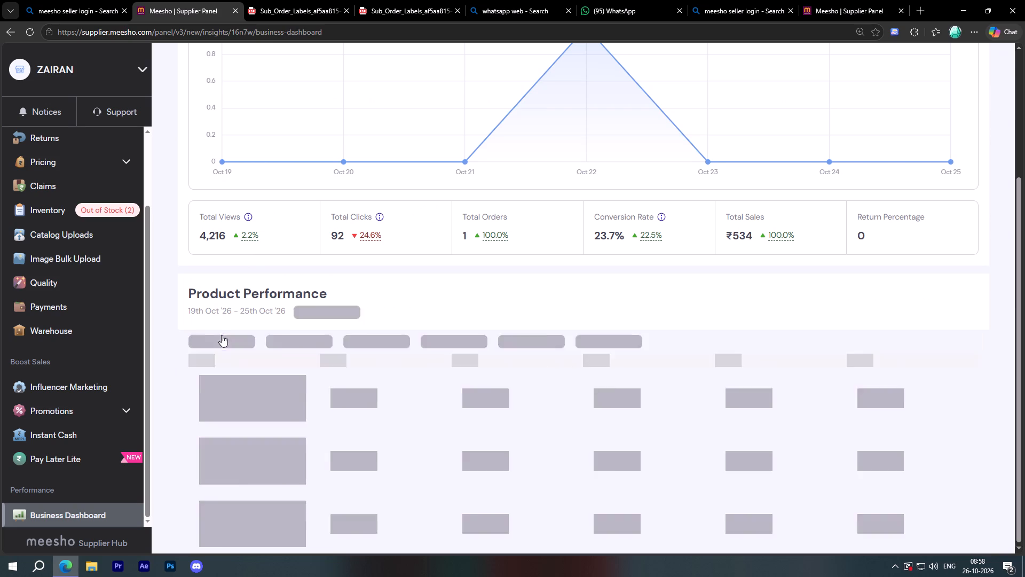
{"action": "scroll", "coordinate": [251, 323], "scroll_direction": "down", "scroll_amount": 6}
{"action": "scroll", "coordinate": [314, 323], "scroll_direction": "down", "scroll_amount": 7}
{"action": "scroll", "coordinate": [463, 307], "scroll_direction": "up", "scroll_amount": 4}
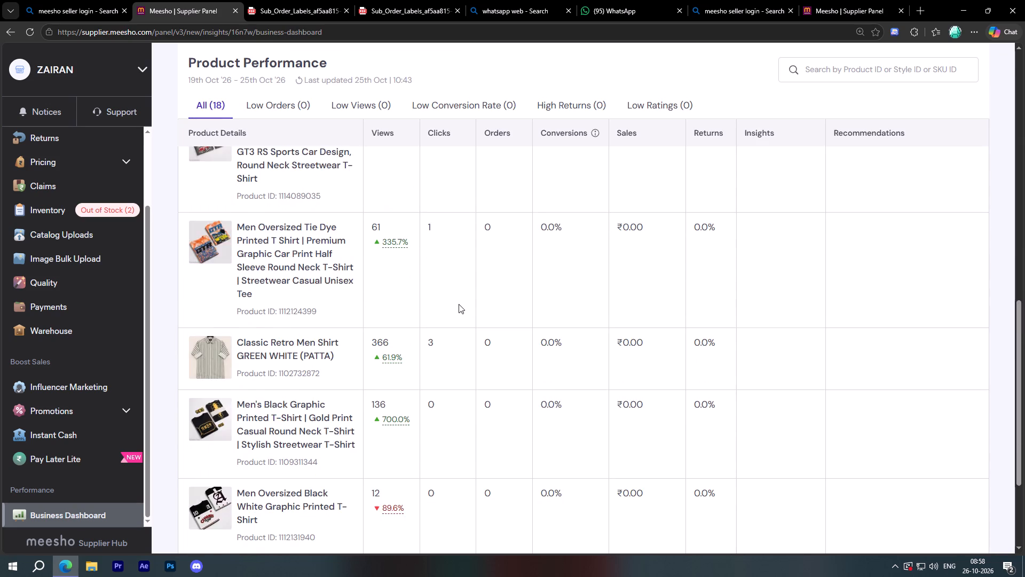
{"action": "scroll", "coordinate": [456, 304], "scroll_direction": "up", "scroll_amount": 8}
{"action": "scroll", "coordinate": [458, 299], "scroll_direction": "down", "scroll_amount": 3}
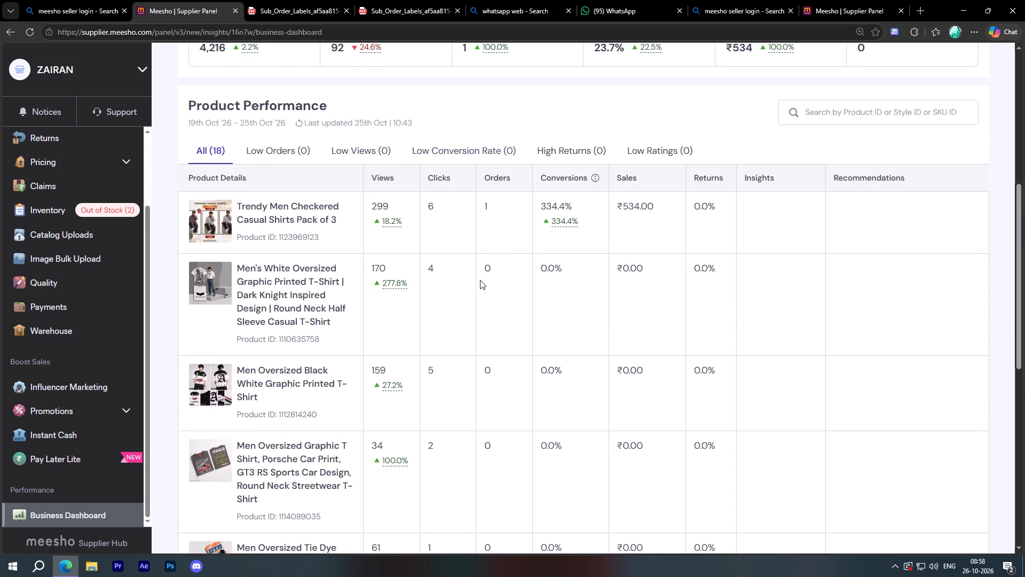
{"action": "scroll", "coordinate": [501, 253], "scroll_direction": "down", "scroll_amount": 14}
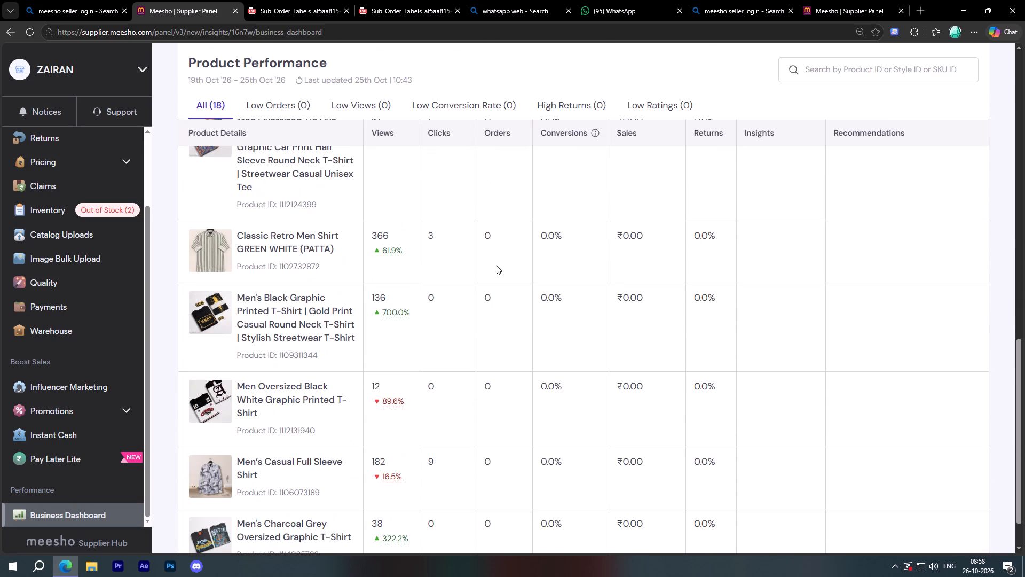
{"action": "scroll", "coordinate": [496, 265], "scroll_direction": "down", "scroll_amount": 9}
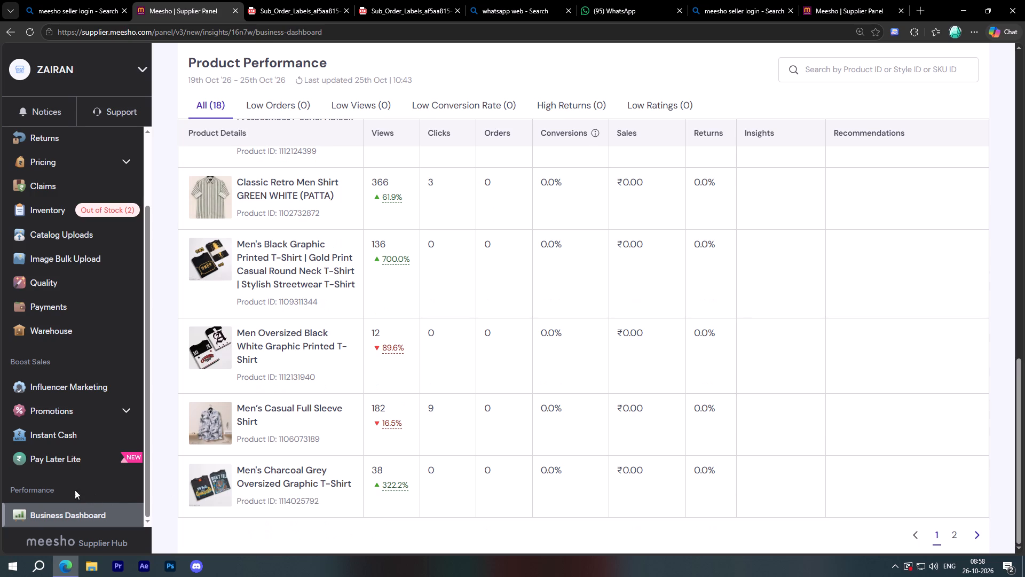
{"action": "scroll", "coordinate": [384, 315], "scroll_direction": "down", "scroll_amount": 1}
{"action": "scroll", "coordinate": [382, 313], "scroll_direction": "up", "scroll_amount": 11}
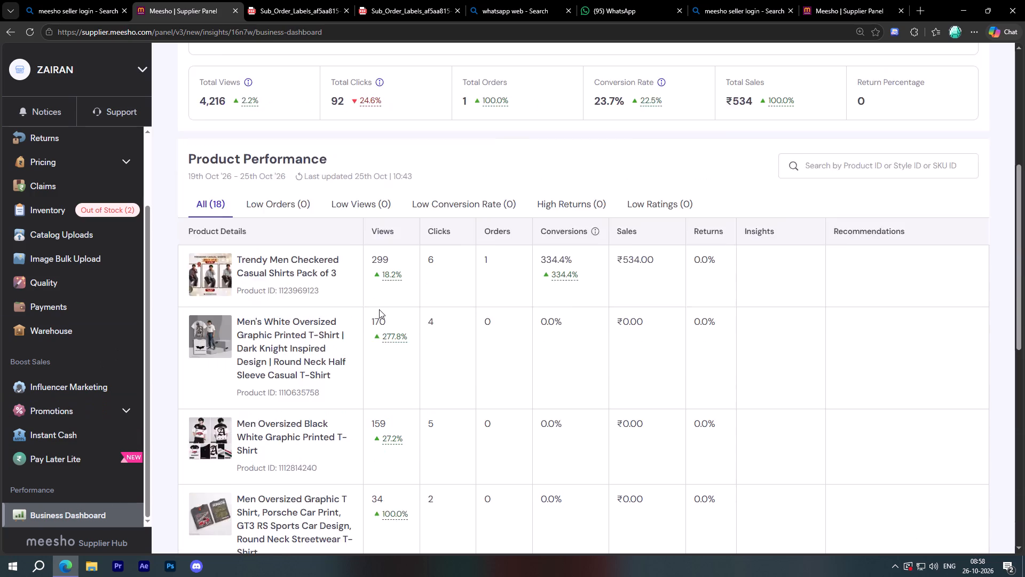
Set the Business Overview period to the last 30 days and examine its order chart, totals and the Product Performance table.
{"action": "scroll", "coordinate": [379, 309], "scroll_direction": "up", "scroll_amount": 4}
{"action": "scroll", "coordinate": [466, 272], "scroll_direction": "up", "scroll_amount": 8}
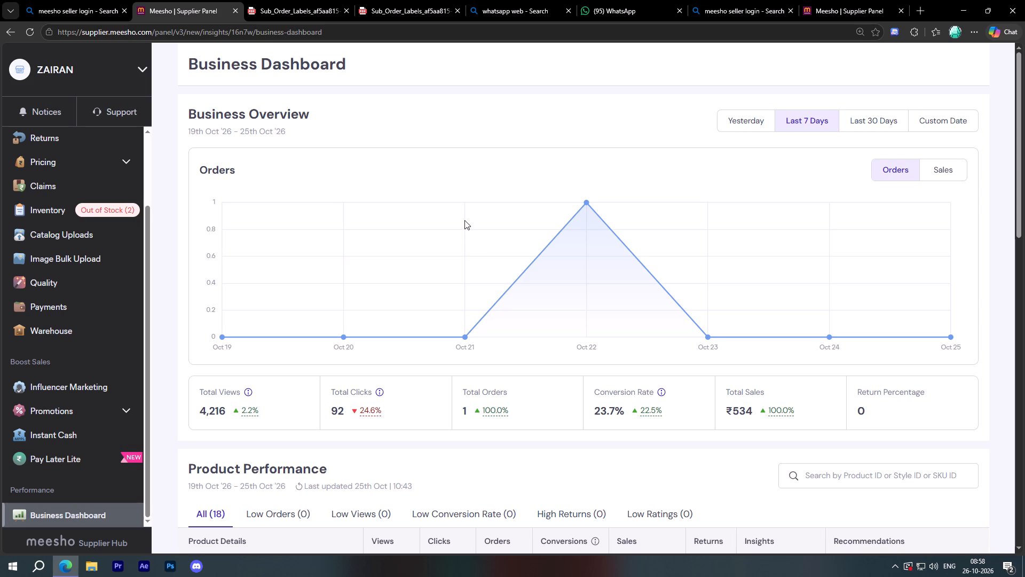
{"action": "left_click", "coordinate": [872, 121]}
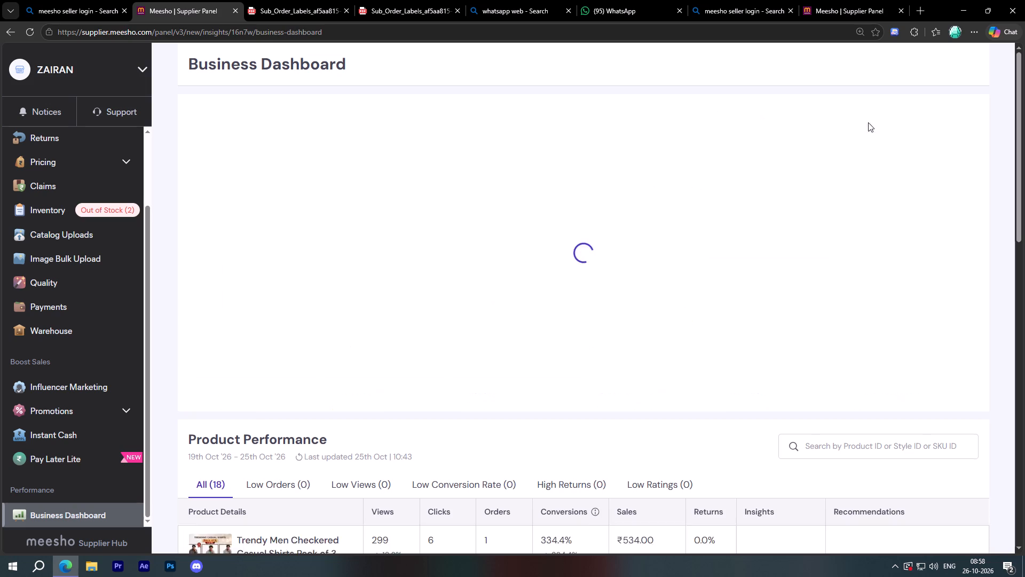
{"action": "scroll", "coordinate": [627, 193], "scroll_direction": "down", "scroll_amount": 20}
{"action": "scroll", "coordinate": [627, 193], "scroll_direction": "down", "scroll_amount": 4}
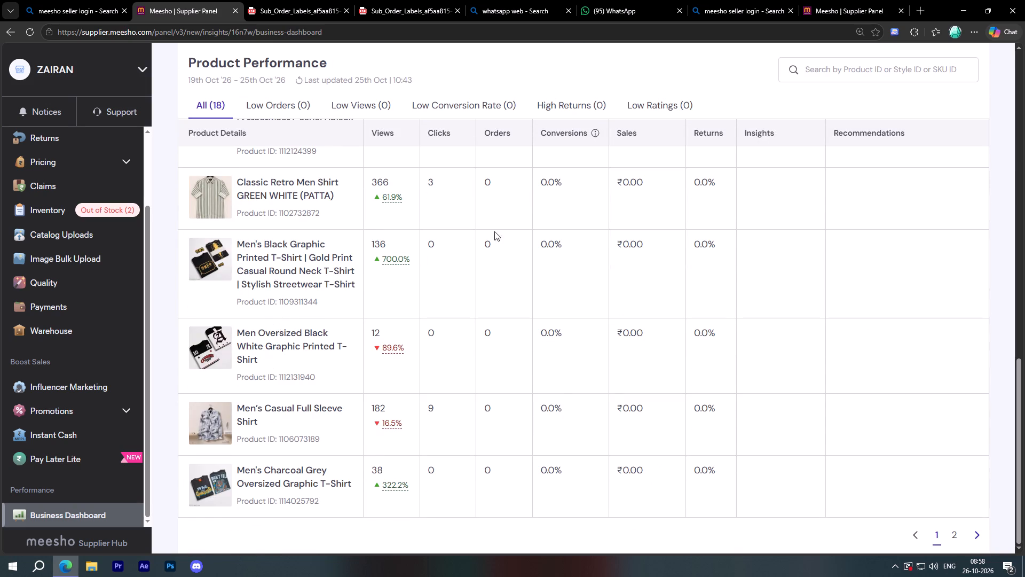
{"action": "scroll", "coordinate": [516, 227], "scroll_direction": "up", "scroll_amount": 15}
{"action": "scroll", "coordinate": [514, 225], "scroll_direction": "down", "scroll_amount": 5}
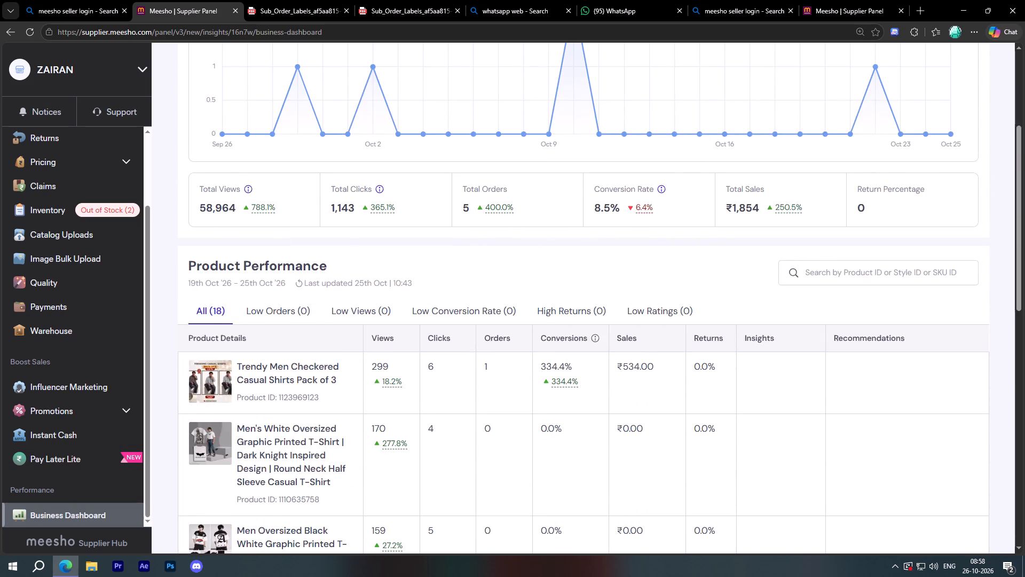
{"action": "left_click", "coordinate": [302, 180]}
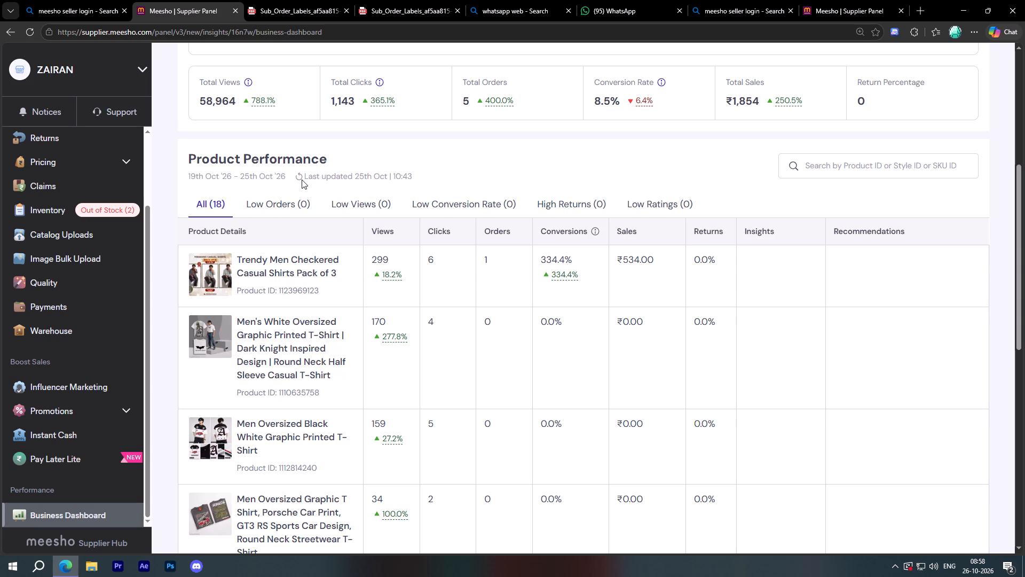
Look in on the Catalog Uploads page, and view the upcoming and completed payments on the Payments page.
{"action": "left_click", "coordinate": [80, 248]}
{"action": "left_click", "coordinate": [90, 230]}
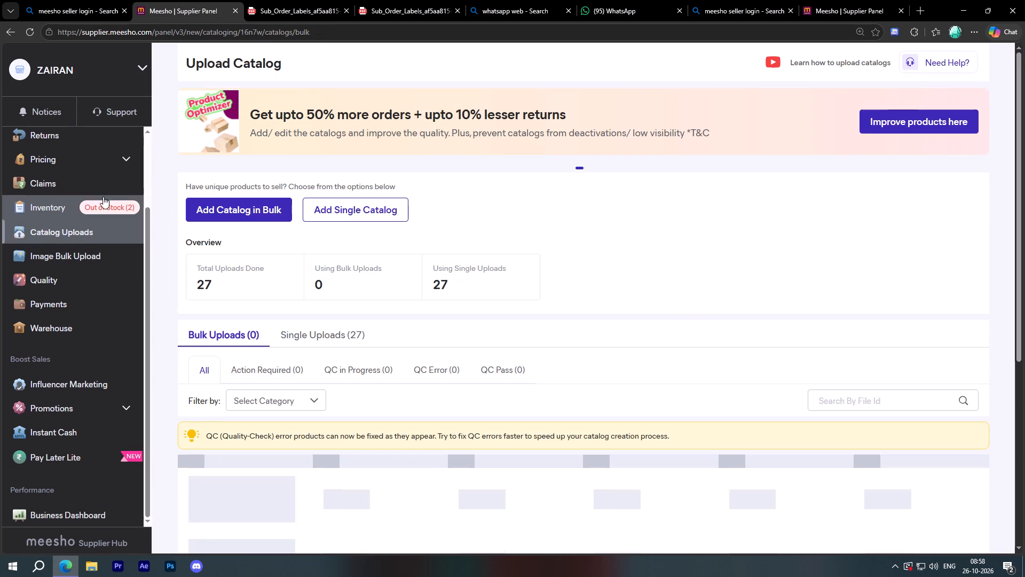
{"action": "left_click", "coordinate": [72, 312]}
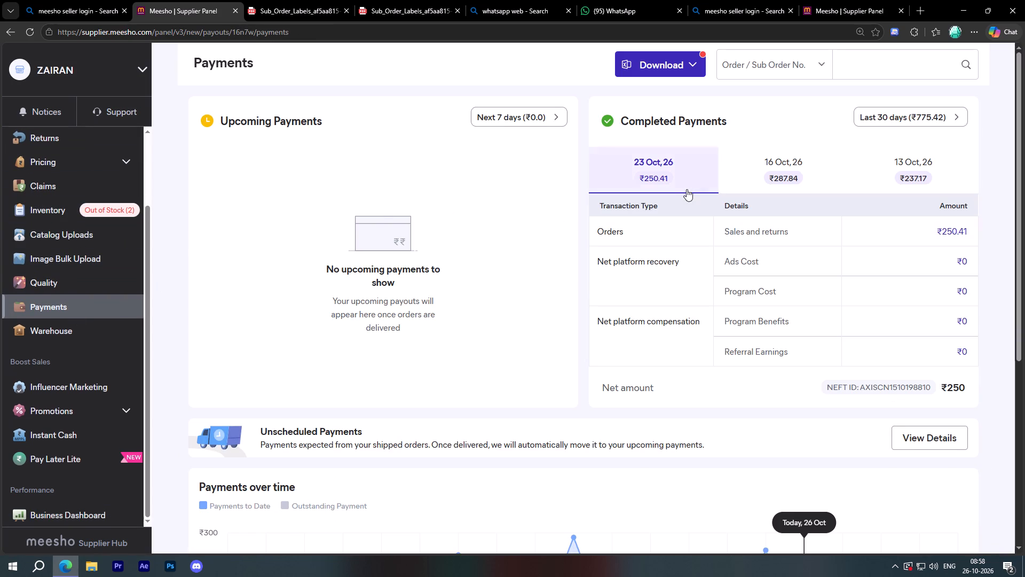
Close the browser window with all its open tabs.
{"action": "left_click", "coordinate": [1021, 12]}
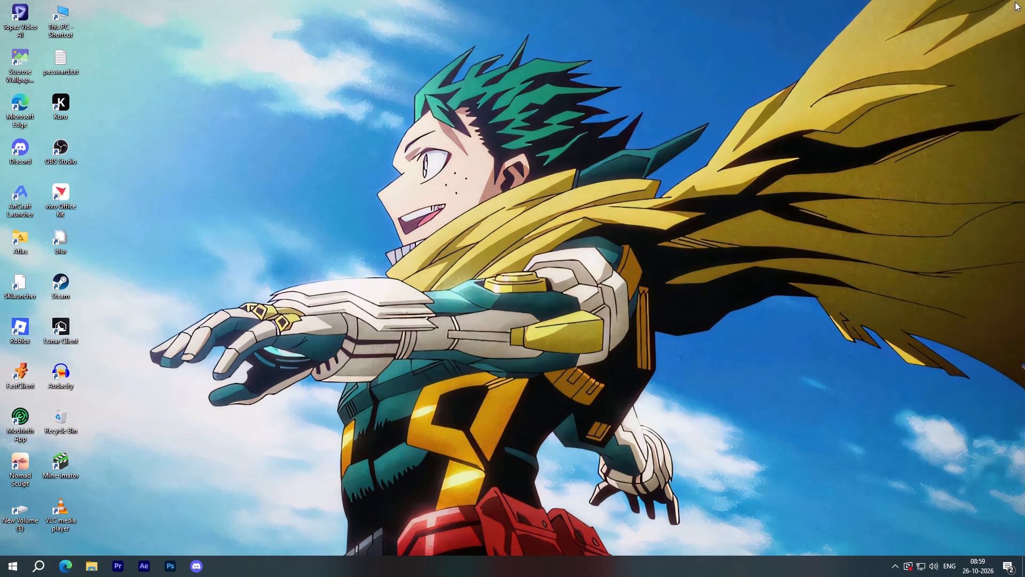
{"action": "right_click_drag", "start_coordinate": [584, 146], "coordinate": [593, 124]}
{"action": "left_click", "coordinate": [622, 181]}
Reopen Microsoft Edge and start a web search from the new tab page.
{"action": "left_click", "coordinate": [67, 572]}
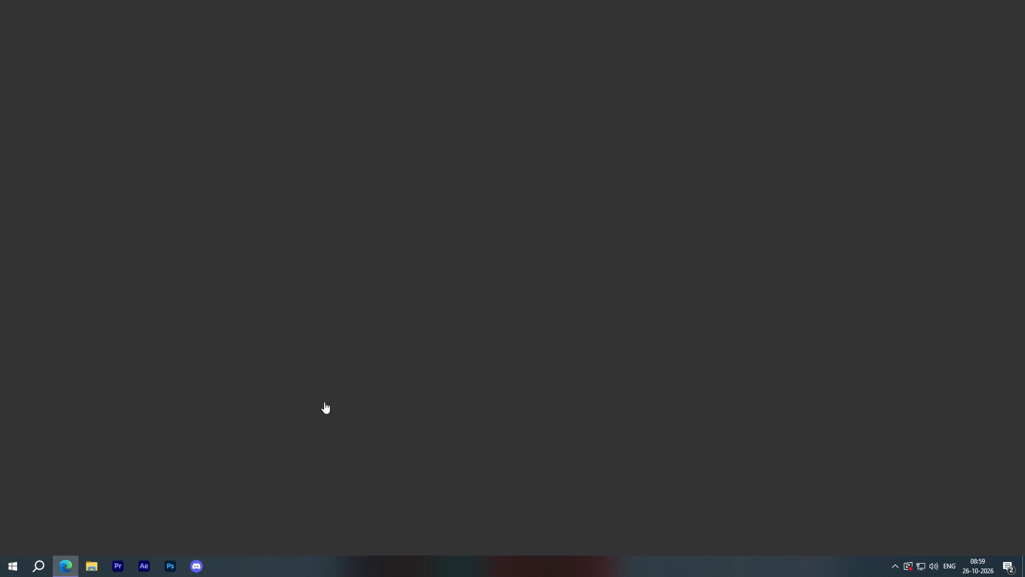
{"action": "left_click", "coordinate": [388, 126]}
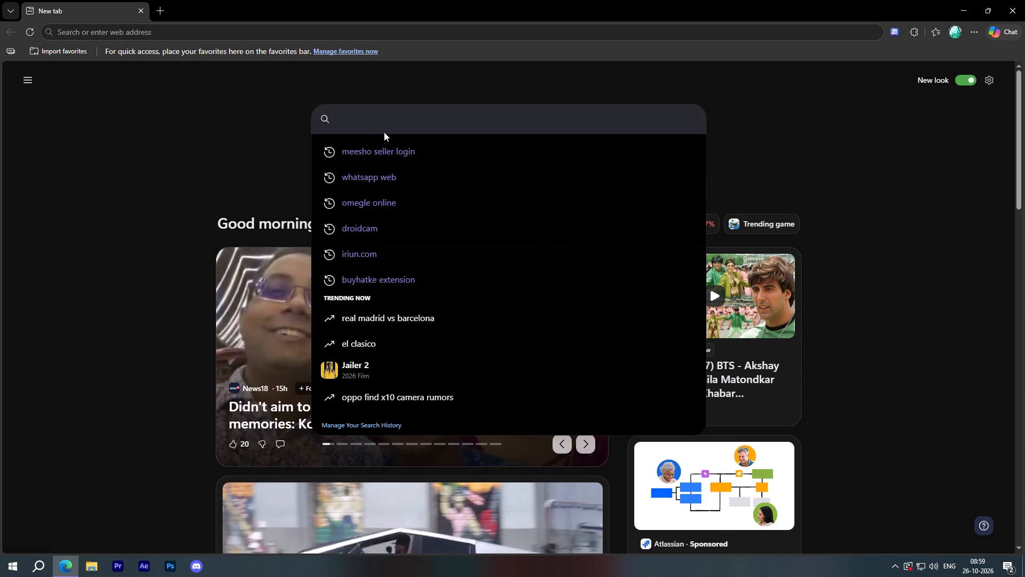